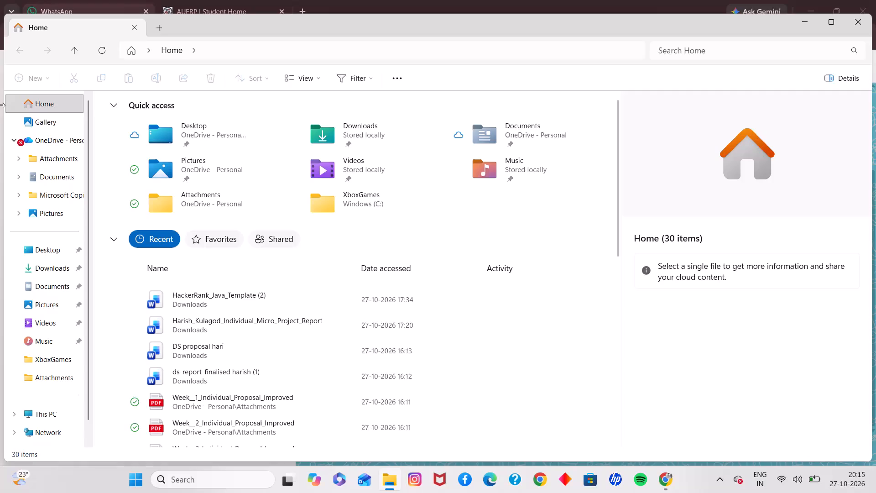
Open the most recent hacker rank PDF from the Downloads folder in Word just this once and maximize its window.
{"action": "left_click", "coordinate": [37, 271]}
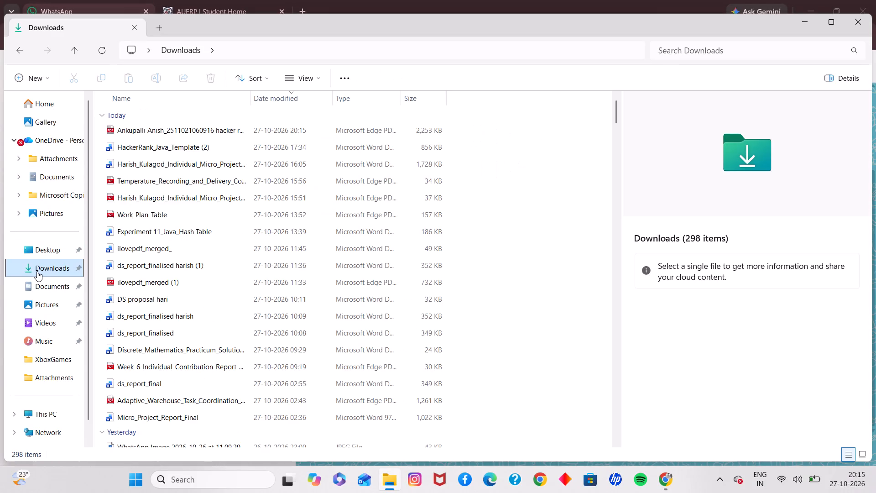
{"action": "scroll", "coordinate": [194, 144], "scroll_direction": "up", "scroll_amount": 4}
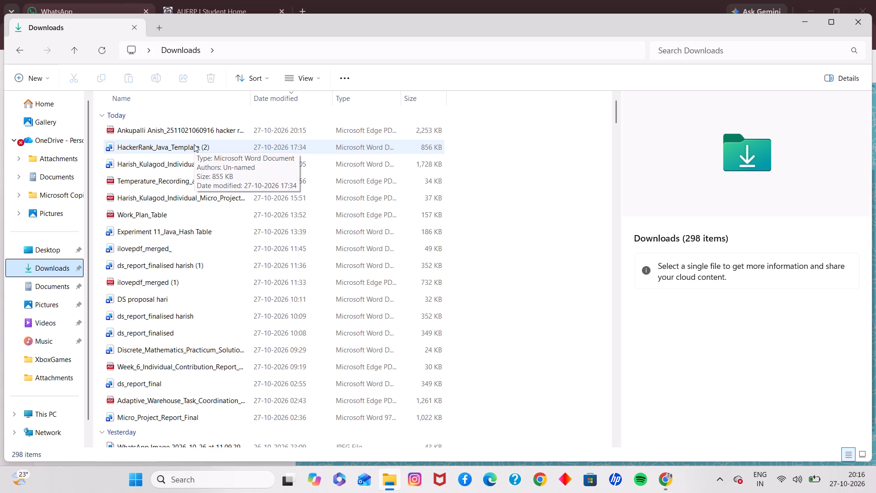
{"action": "right_click", "coordinate": [187, 131]}
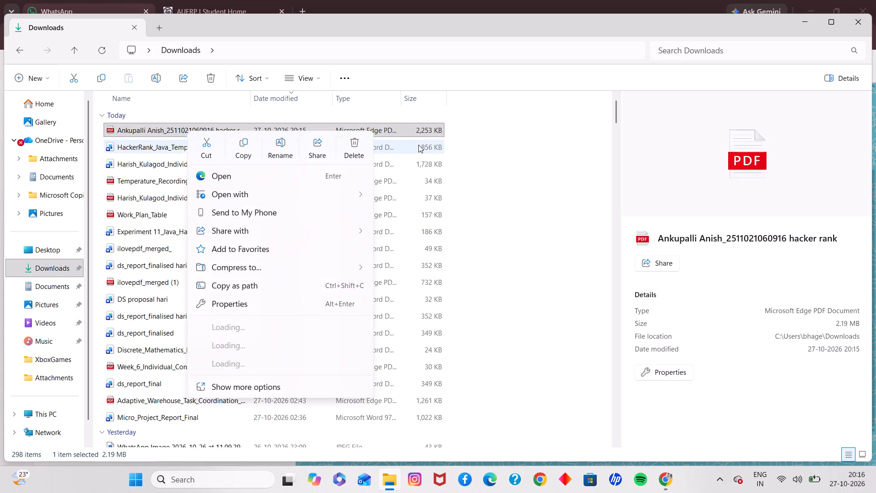
{"action": "left_click", "coordinate": [352, 190]}
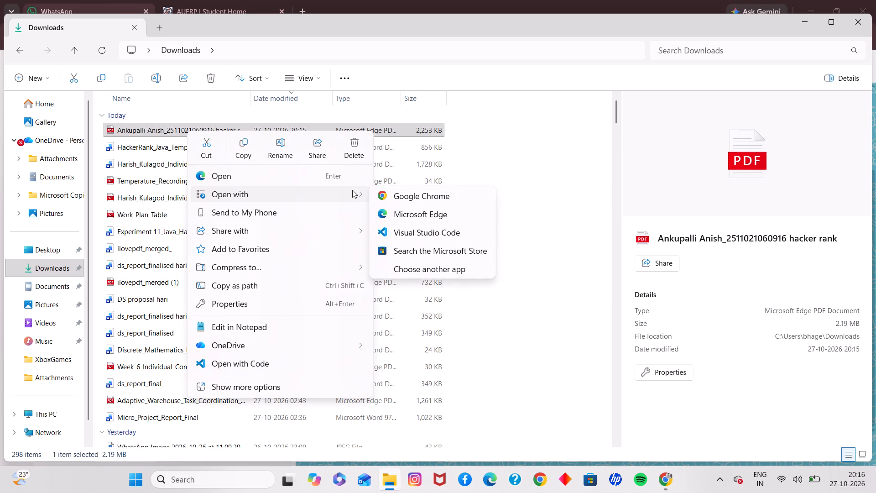
{"action": "left_click", "coordinate": [420, 264]}
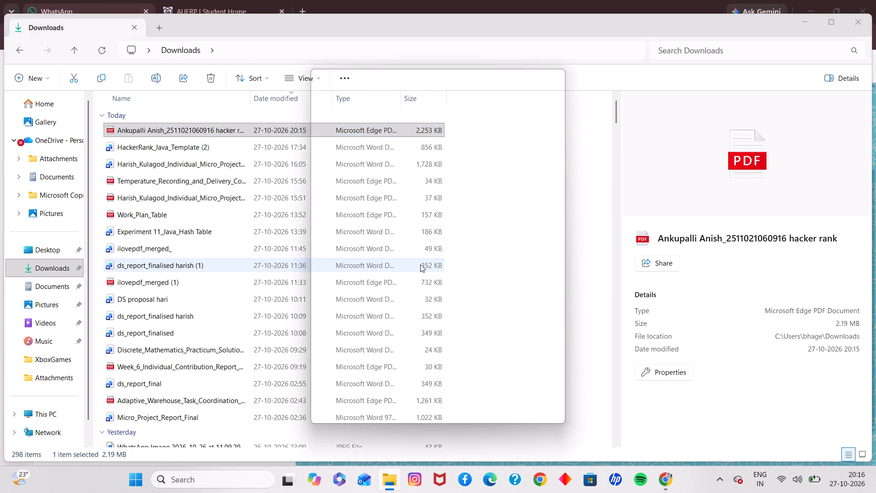
{"action": "left_click_drag", "start_coordinate": [417, 272], "coordinate": [373, 345]}
{"action": "left_click", "coordinate": [373, 345]}
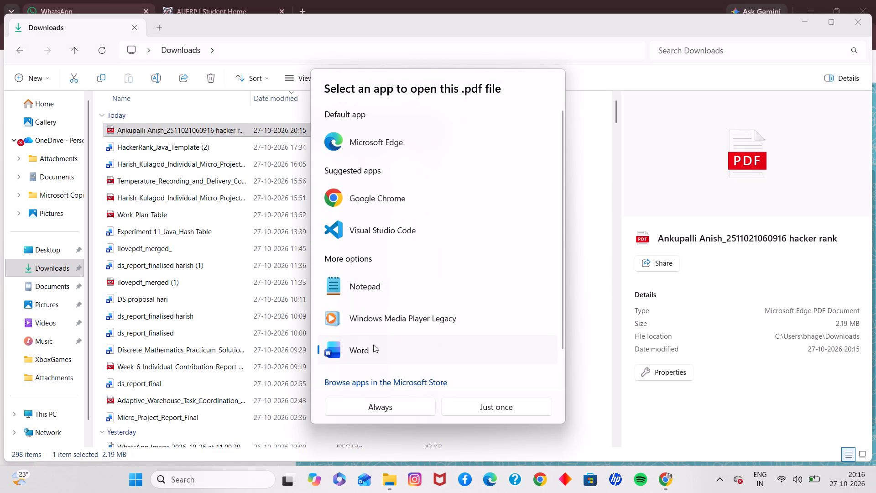
{"action": "left_click", "coordinate": [480, 406]}
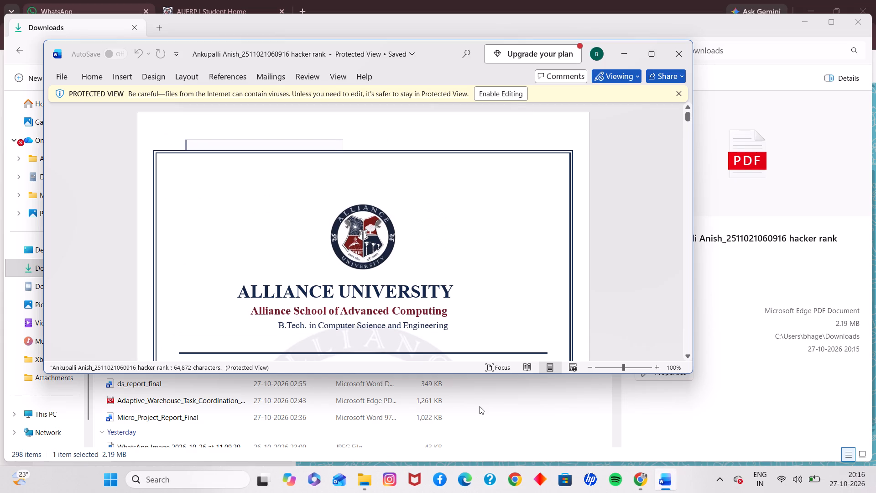
{"action": "left_click", "coordinate": [658, 60]}
Enable editing for the protected Java HackerRank assignment document.
{"action": "scroll", "coordinate": [510, 229], "scroll_direction": "down", "scroll_amount": 14}
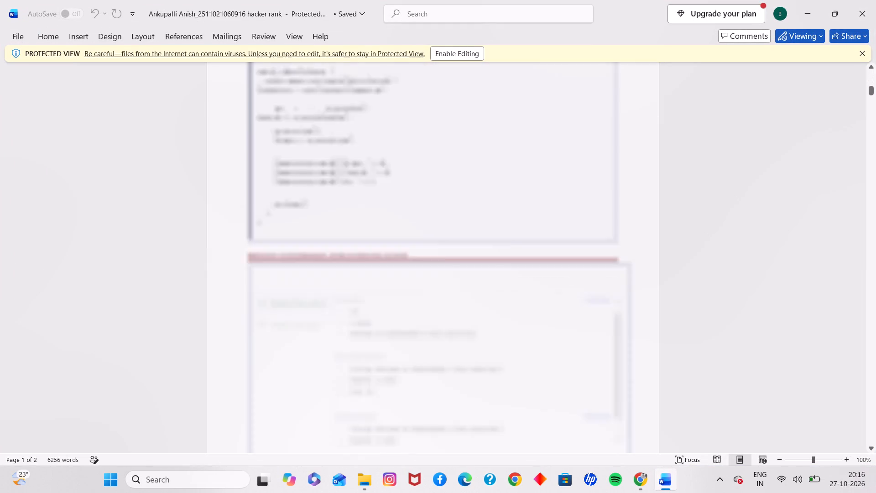
{"action": "scroll", "coordinate": [510, 229], "scroll_direction": "down", "scroll_amount": 20}
{"action": "scroll", "coordinate": [510, 229], "scroll_direction": "down", "scroll_amount": 8}
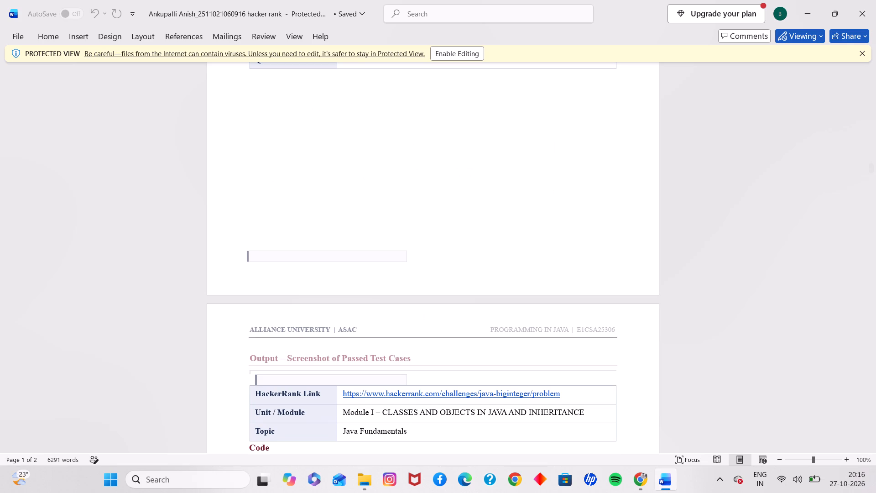
{"action": "left_click", "coordinate": [510, 229]}
{"action": "scroll", "coordinate": [510, 229], "scroll_direction": "up", "scroll_amount": 20}
{"action": "scroll", "coordinate": [510, 229], "scroll_direction": "up", "scroll_amount": 20}
{"action": "scroll", "coordinate": [510, 229], "scroll_direction": "up", "scroll_amount": 2}
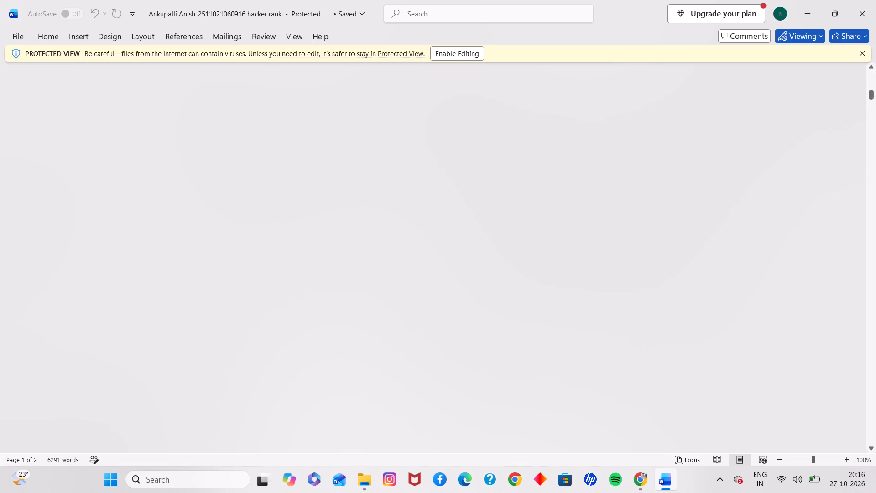
{"action": "scroll", "coordinate": [510, 229], "scroll_direction": "up", "scroll_amount": 20}
{"action": "scroll", "coordinate": [510, 229], "scroll_direction": "up", "scroll_amount": 20}
{"action": "scroll", "coordinate": [510, 229], "scroll_direction": "up", "scroll_amount": 20}
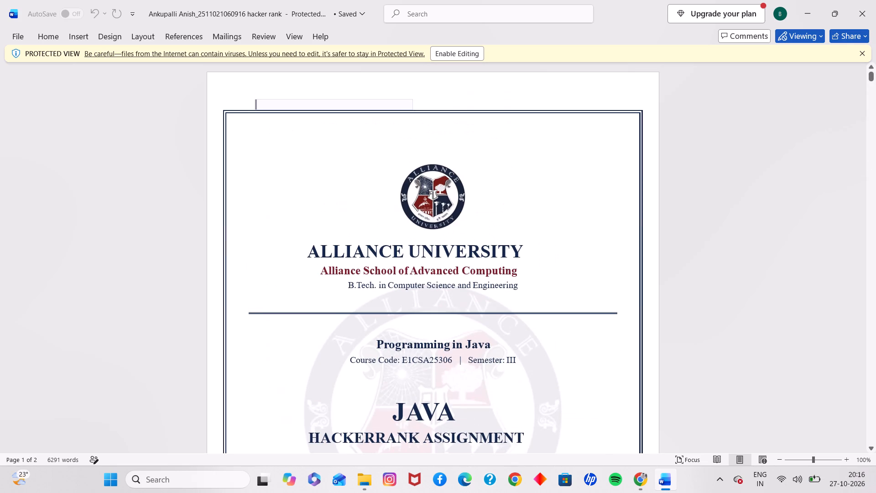
{"action": "scroll", "coordinate": [510, 229], "scroll_direction": "up", "scroll_amount": 11}
{"action": "left_click", "coordinate": [454, 57]}
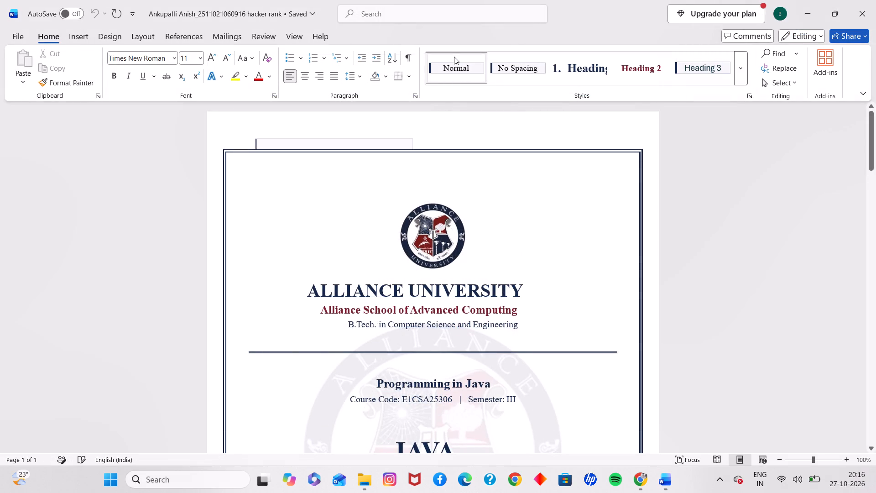
Replace the student name in the cover page's Name field with the new submitter's full name.
{"action": "scroll", "coordinate": [475, 208], "scroll_direction": "down", "scroll_amount": 3}
{"action": "left_click", "coordinate": [475, 208]}
{"action": "scroll", "coordinate": [492, 164], "scroll_direction": "up", "scroll_amount": 1}
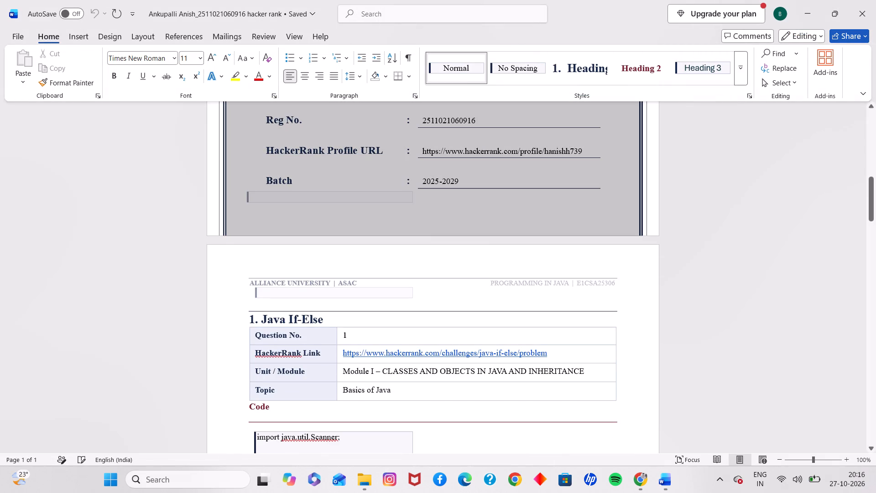
{"action": "scroll", "coordinate": [492, 164], "scroll_direction": "up", "scroll_amount": 1}
{"action": "scroll", "coordinate": [475, 217], "scroll_direction": "up", "scroll_amount": 3}
{"action": "left_click_drag", "start_coordinate": [475, 217], "coordinate": [457, 300]}
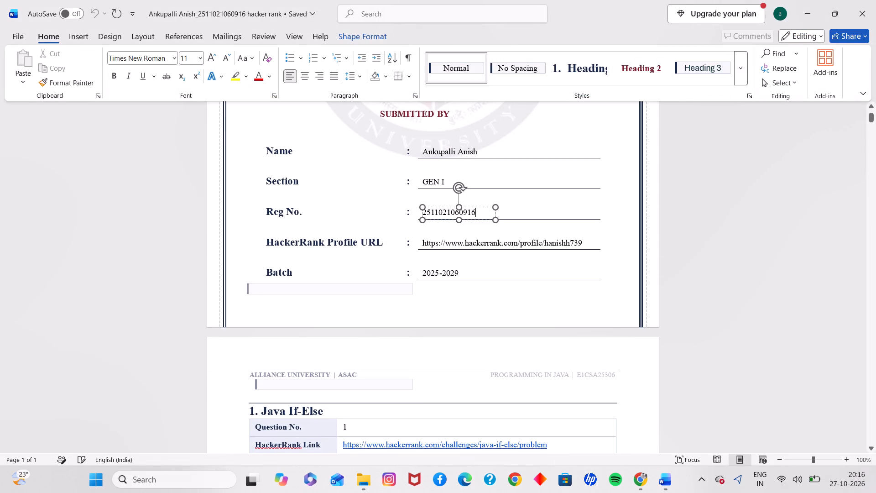
{"action": "left_click", "coordinate": [519, 241]}
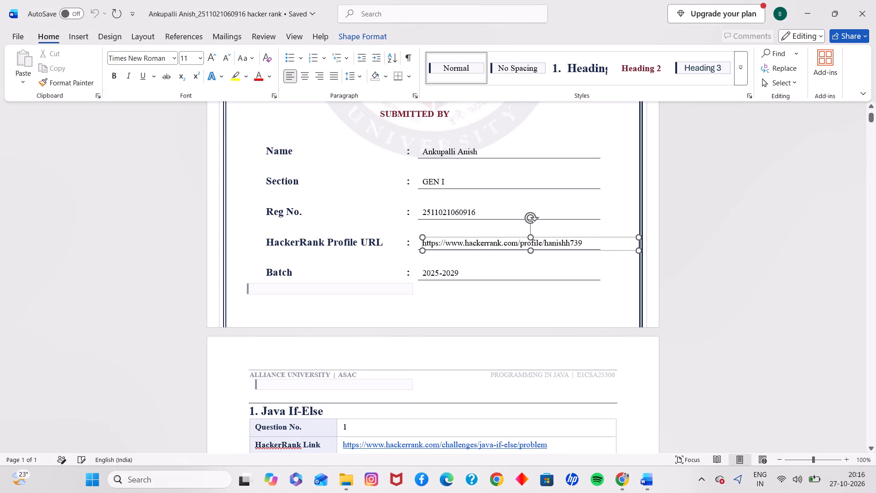
{"action": "left_click", "coordinate": [476, 150]}
{"action": "key", "text": "BackSpace"}
{"action": "key", "text": "BackSpace"}
{"action": "key", "text": "BackSpace"}
{"action": "key", "text": "BackSpace"}
{"action": "key", "text": "BackSpace"}
{"action": "key", "text": "BackSpace"}
{"action": "key", "text": "BackSpace"}
{"action": "key", "text": "BackSpace"}
{"action": "key", "text": "BackSpace"}
{"action": "key", "text": "BackSpace"}
{"action": "key", "text": "BackSpace"}
{"action": "key", "text": "BackSpace"}
{"action": "key", "text": "BackSpace"}
{"action": "key", "text": "BackSpace"}
{"action": "key", "text": "BackSpace"}
{"action": "key", "text": "BackSpace"}
{"action": "key", "text": "BackSpace"}
{"action": "key", "text": "BackSpace"}
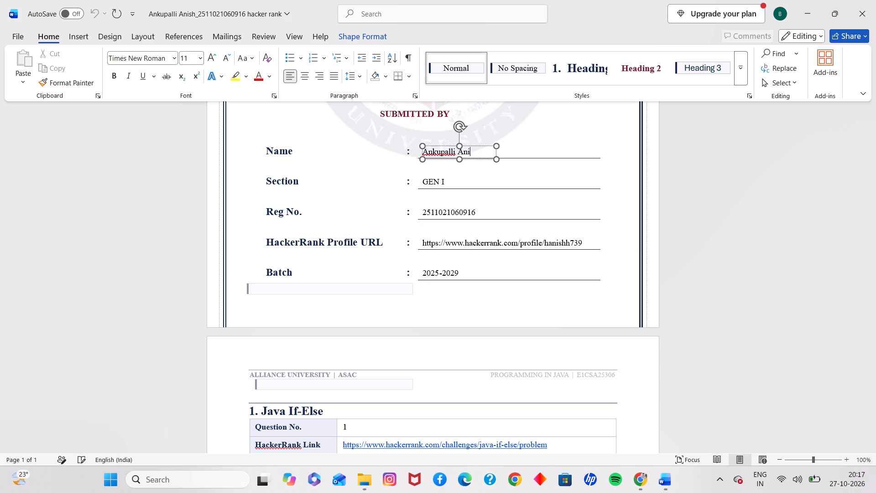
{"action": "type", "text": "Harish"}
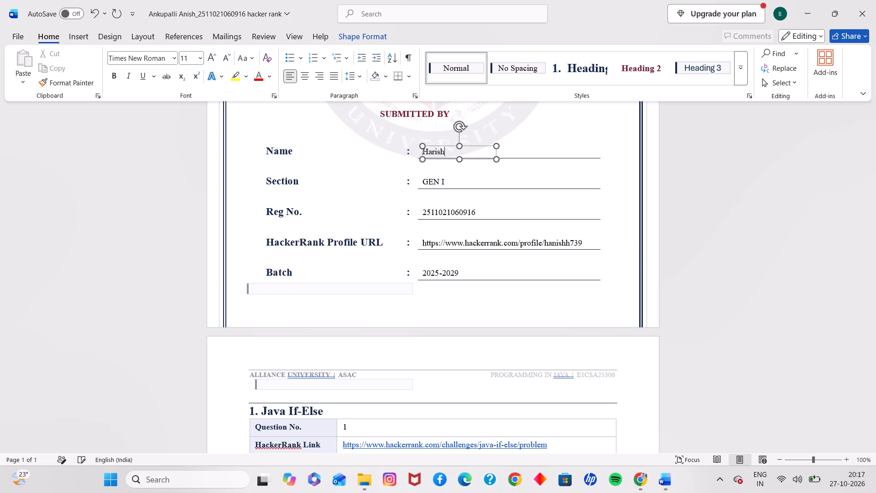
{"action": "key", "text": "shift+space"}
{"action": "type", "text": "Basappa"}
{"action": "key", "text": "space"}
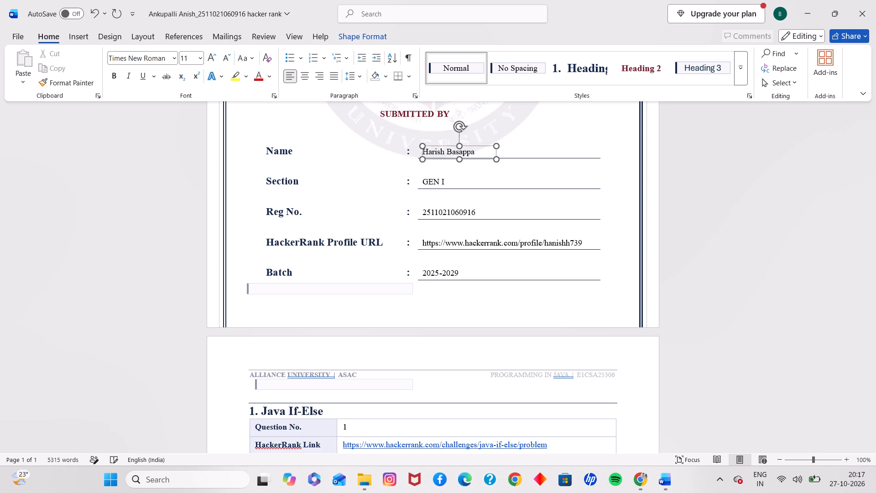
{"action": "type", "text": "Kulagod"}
Widen the cover page's Name text box so the full name fits on one line.
{"action": "left_click_drag", "start_coordinate": [497, 146], "coordinate": [501, 146]}
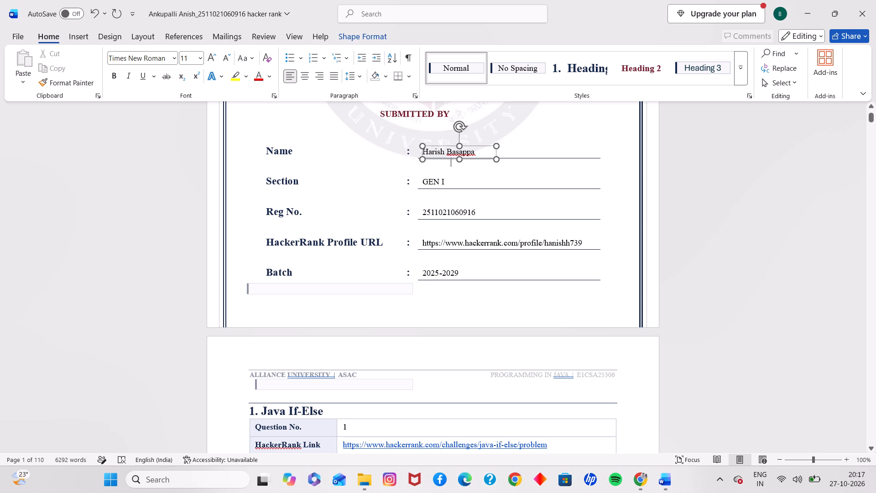
{"action": "left_click_drag", "start_coordinate": [501, 146], "coordinate": [558, 142]}
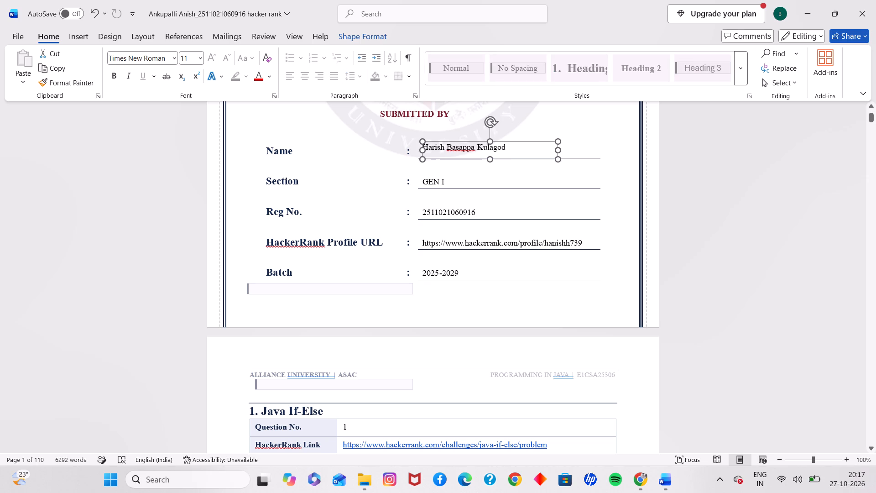
Look through the assignment's question, code and output pages, from Java If-Else up to page 4.
{"action": "scroll", "coordinate": [446, 277], "scroll_direction": "down", "scroll_amount": 5}
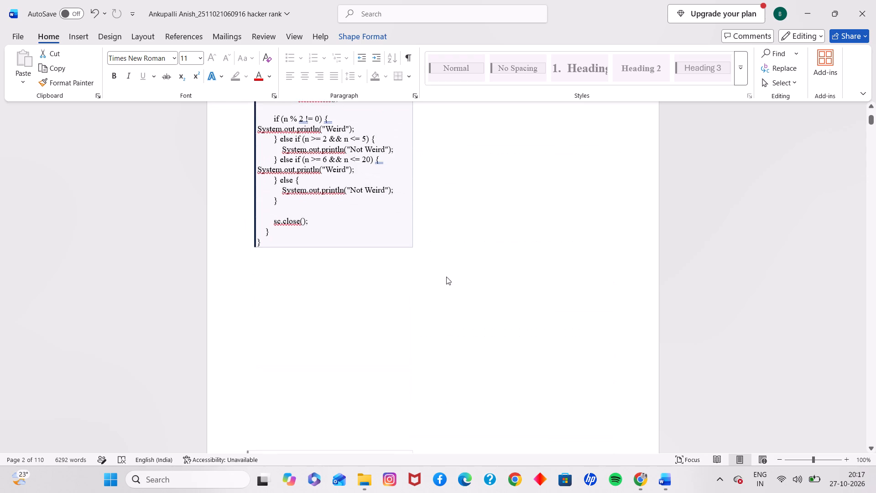
{"action": "scroll", "coordinate": [446, 277], "scroll_direction": "down", "scroll_amount": 7}
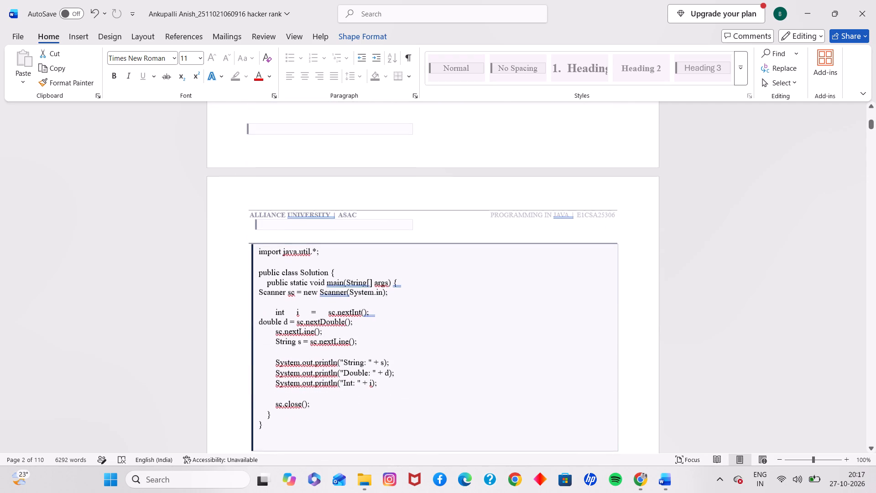
{"action": "scroll", "coordinate": [446, 277], "scroll_direction": "down", "scroll_amount": 3}
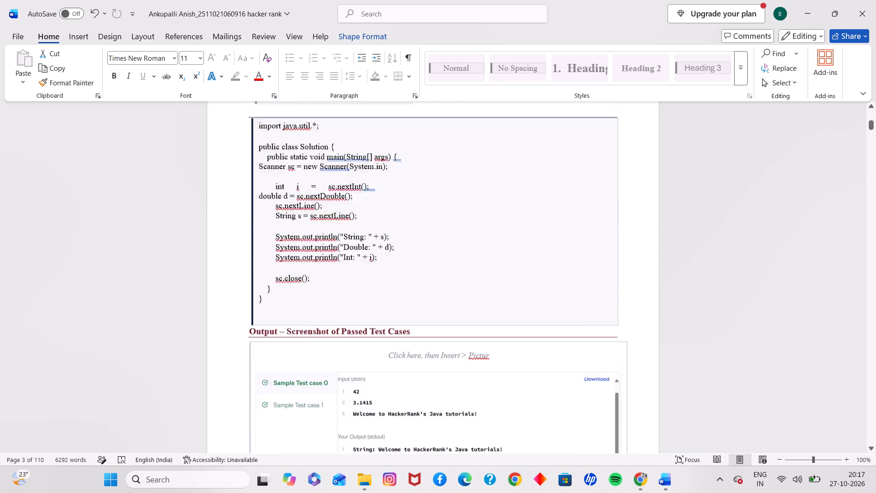
{"action": "scroll", "coordinate": [446, 277], "scroll_direction": "down", "scroll_amount": 12}
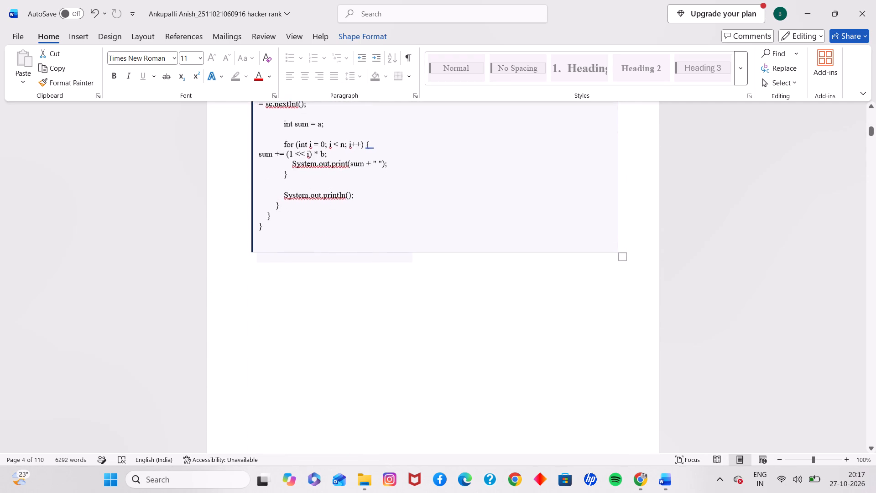
{"action": "scroll", "coordinate": [446, 277], "scroll_direction": "down", "scroll_amount": 4}
{"action": "scroll", "coordinate": [446, 277], "scroll_direction": "up", "scroll_amount": 1}
{"action": "scroll", "coordinate": [446, 277], "scroll_direction": "down", "scroll_amount": 1}
{"action": "scroll", "coordinate": [446, 277], "scroll_direction": "up", "scroll_amount": 1}
{"action": "scroll", "coordinate": [446, 277], "scroll_direction": "down", "scroll_amount": 1}
{"action": "scroll", "coordinate": [446, 277], "scroll_direction": "up", "scroll_amount": 5}
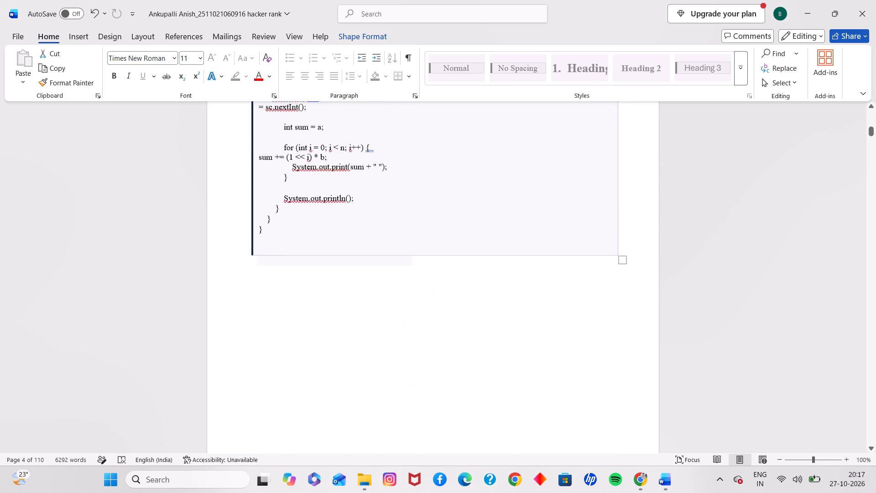
{"action": "scroll", "coordinate": [446, 277], "scroll_direction": "up", "scroll_amount": 1}
{"action": "scroll", "coordinate": [446, 277], "scroll_direction": "down", "scroll_amount": 1}
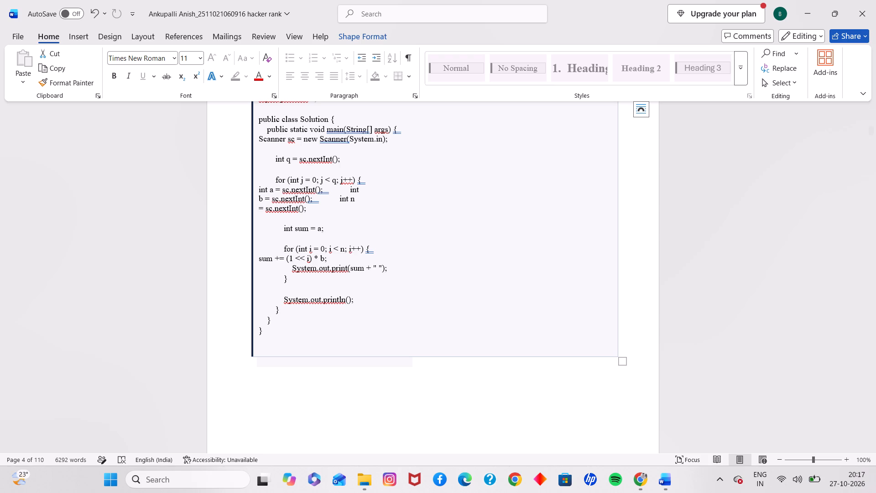
{"action": "scroll", "coordinate": [446, 277], "scroll_direction": "up", "scroll_amount": 5}
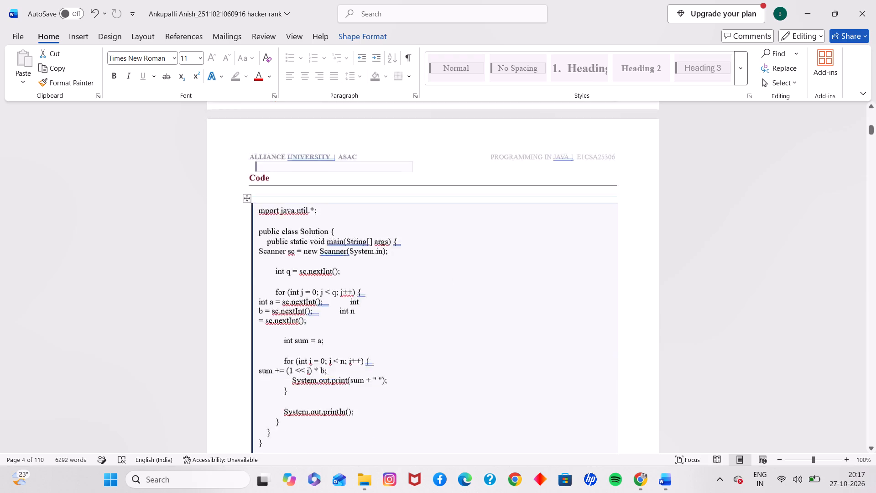
Reduce the height of the cover page's Name text box from its upper edge so the name sits closer to its underline.
{"action": "scroll", "coordinate": [446, 277], "scroll_direction": "up", "scroll_amount": 8}
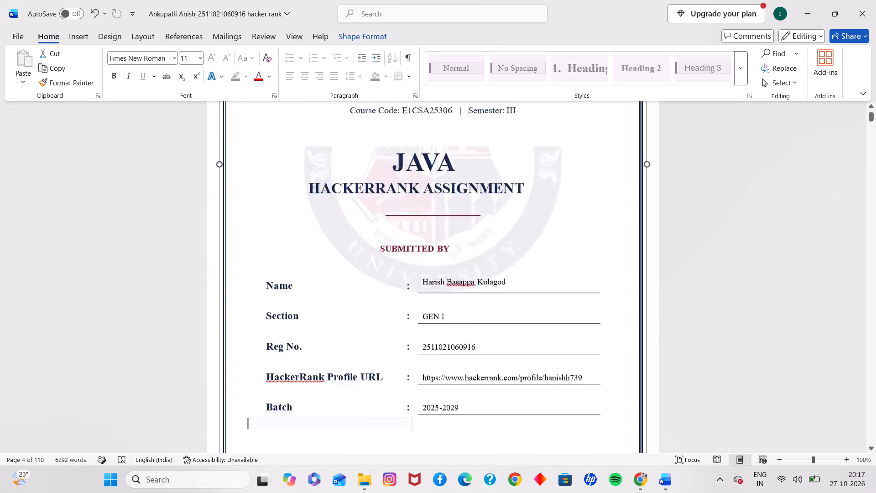
{"action": "scroll", "coordinate": [446, 277], "scroll_direction": "up", "scroll_amount": 1}
{"action": "scroll", "coordinate": [446, 277], "scroll_direction": "down", "scroll_amount": 4}
{"action": "scroll", "coordinate": [446, 277], "scroll_direction": "up", "scroll_amount": 1}
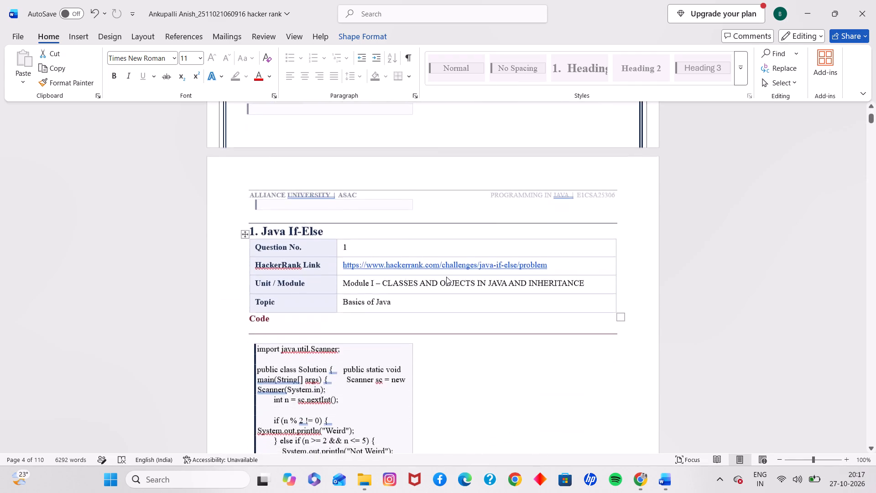
{"action": "scroll", "coordinate": [446, 277], "scroll_direction": "up", "scroll_amount": 2}
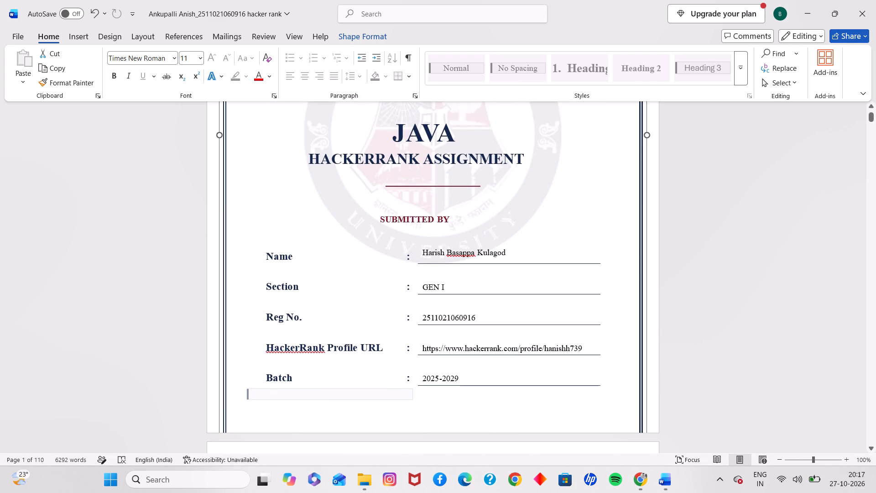
{"action": "left_click", "coordinate": [509, 252]}
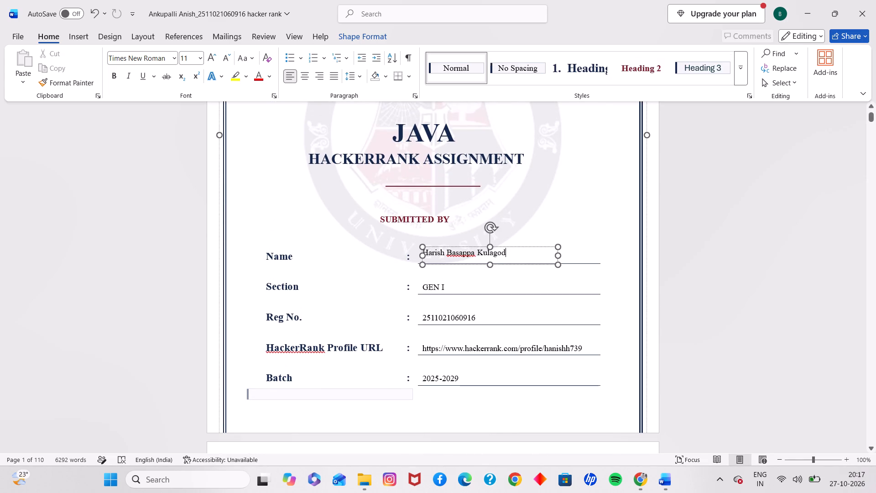
{"action": "left_click_drag", "start_coordinate": [558, 247], "coordinate": [555, 253]}
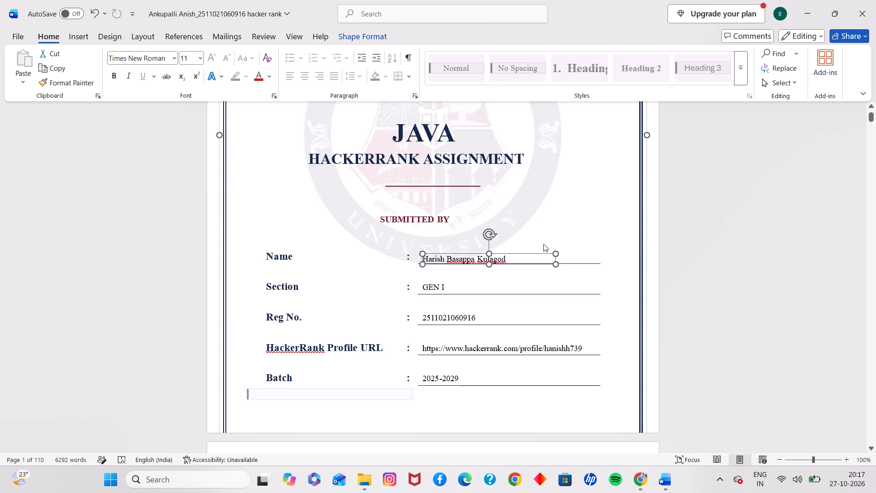
{"action": "left_click_drag", "start_coordinate": [555, 252], "coordinate": [558, 246]}
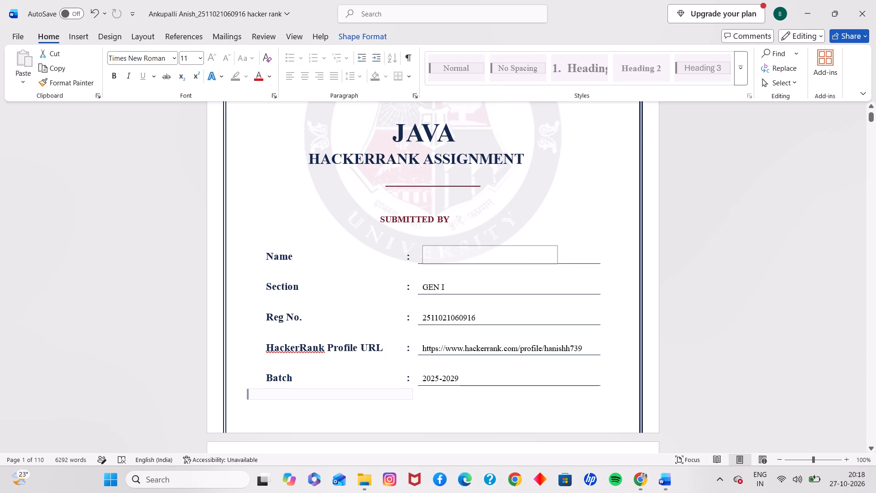
{"action": "left_click_drag", "start_coordinate": [558, 246], "coordinate": [556, 244]}
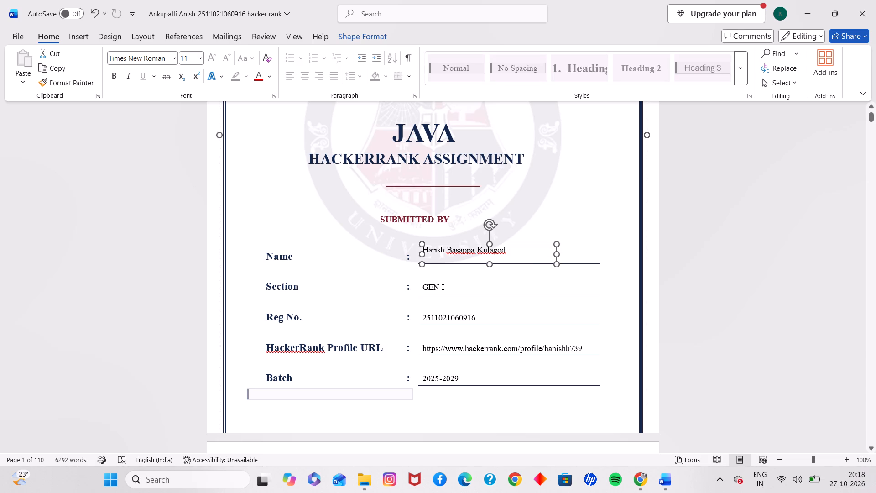
{"action": "left_click_drag", "start_coordinate": [558, 242], "coordinate": [557, 249]}
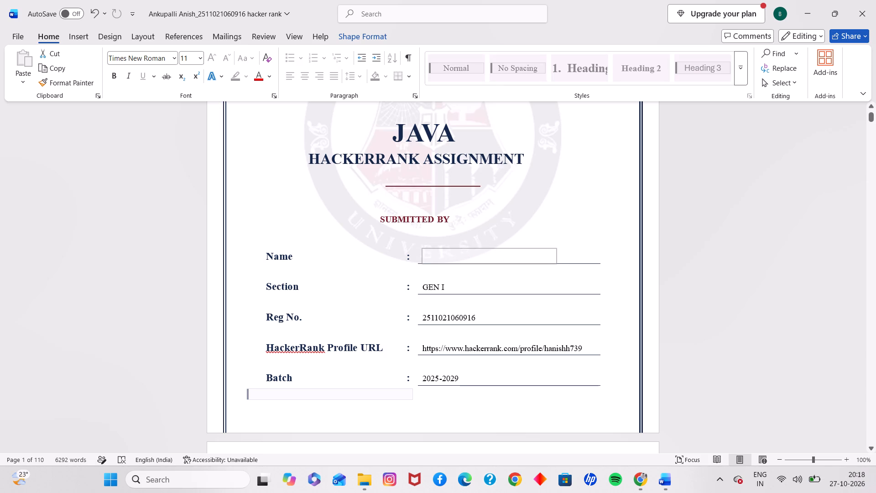
{"action": "left_click_drag", "start_coordinate": [557, 249], "coordinate": [557, 249]}
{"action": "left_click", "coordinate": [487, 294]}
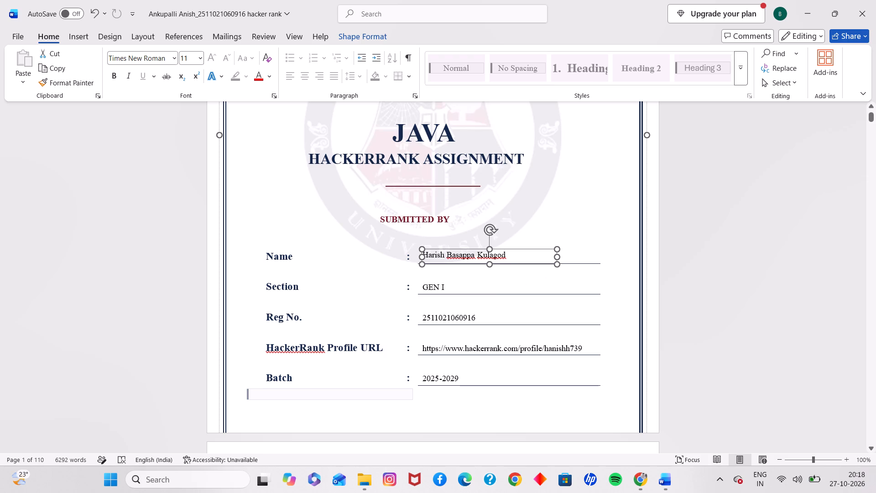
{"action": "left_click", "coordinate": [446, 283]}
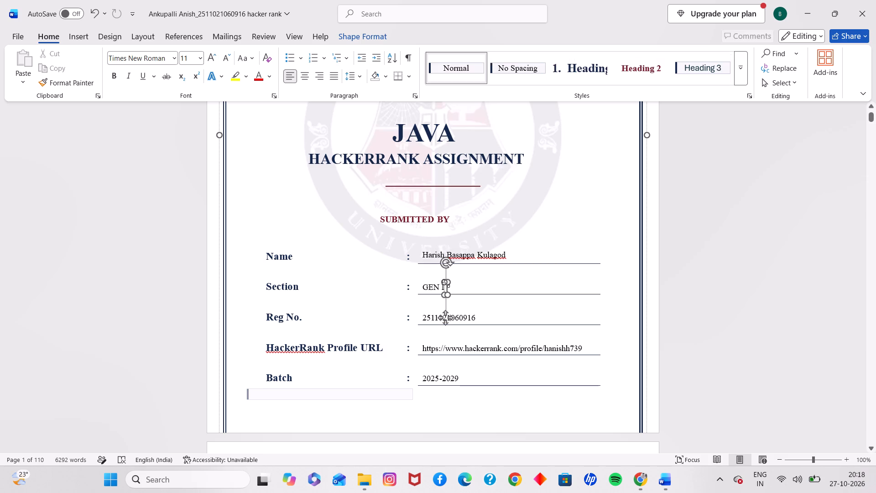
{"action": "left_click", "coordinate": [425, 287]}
Change the last digit of the registration number in the cover page's Reg No. field to 4.
{"action": "left_click", "coordinate": [469, 317]}
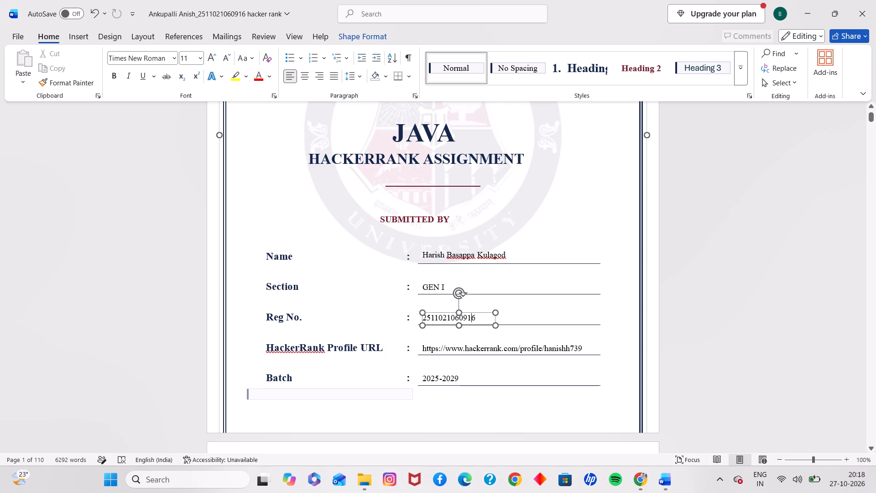
{"action": "key", "text": "Right"}
{"action": "key", "text": "BackSpace"}
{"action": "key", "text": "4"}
Open the cover page's HackerRank Profile URL text for editing.
{"action": "left_click", "coordinate": [525, 350]}
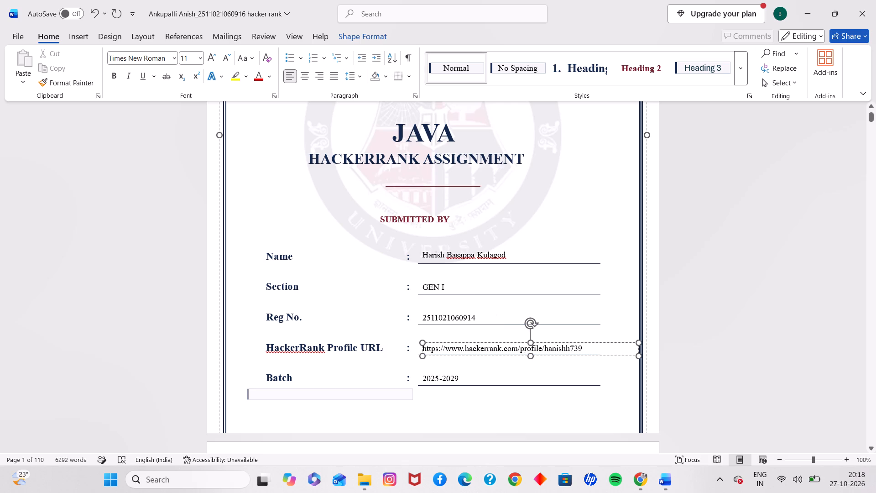
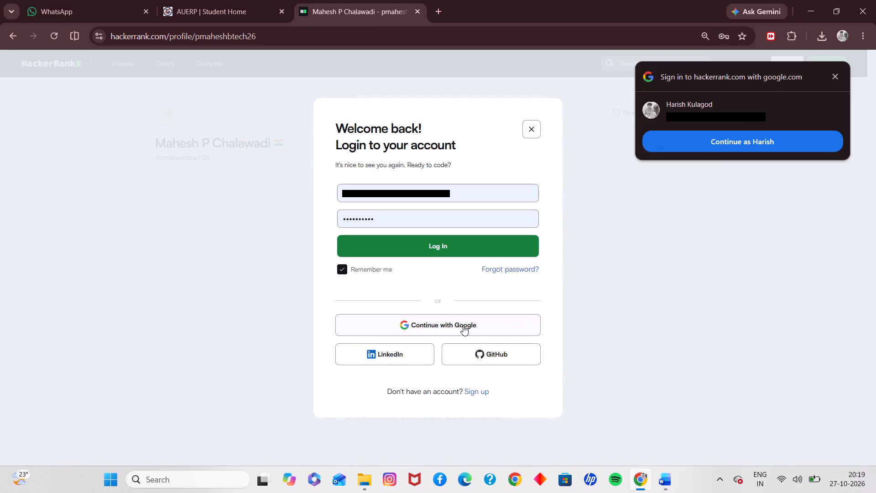
Sign in to HackerRank from the opened profile page using the Google account already offered in the browser.
{"action": "left_click", "coordinate": [725, 142]}
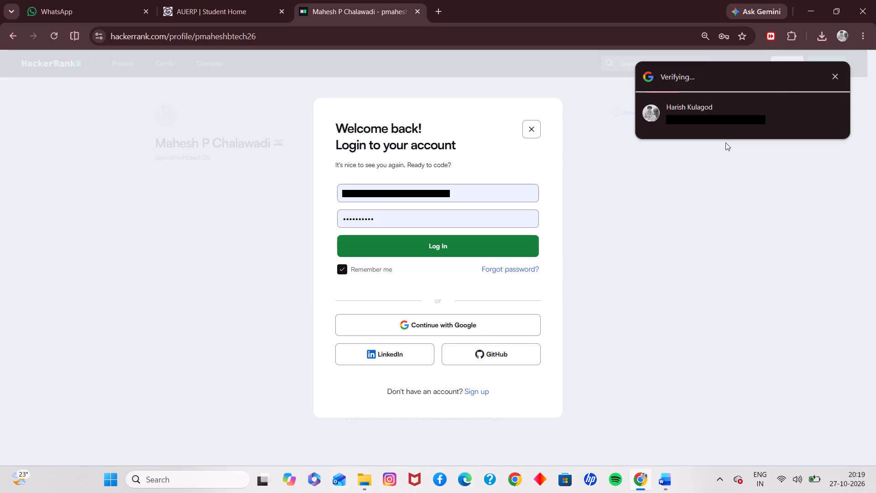
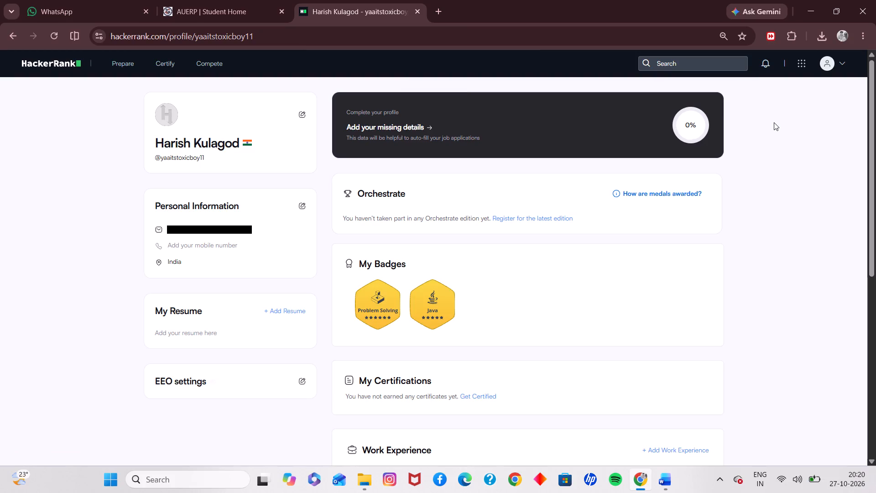
Copy the signed-in user's HackerRank profile URL from the browser and paste it into the HackerRank Profile URL field on the Word cover page.
{"action": "left_click", "coordinate": [386, 40]}
{"action": "key", "text": "ctrl+c"}
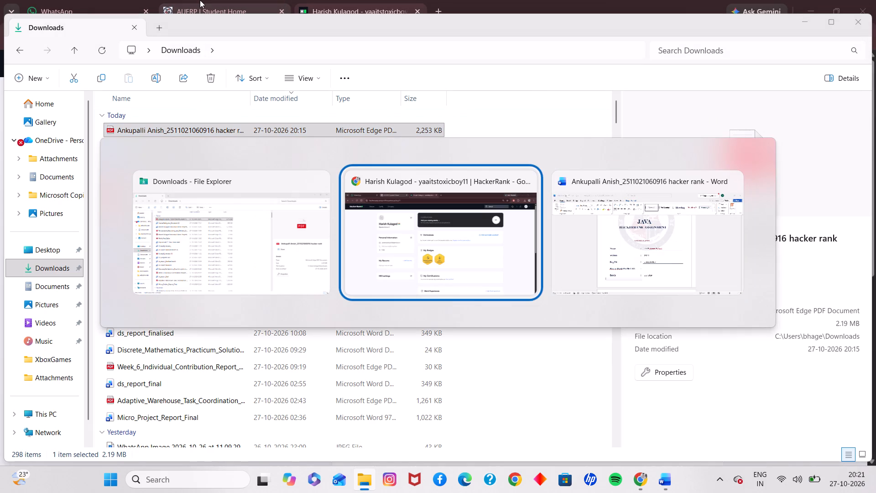
{"action": "left_click", "coordinate": [854, 19]}
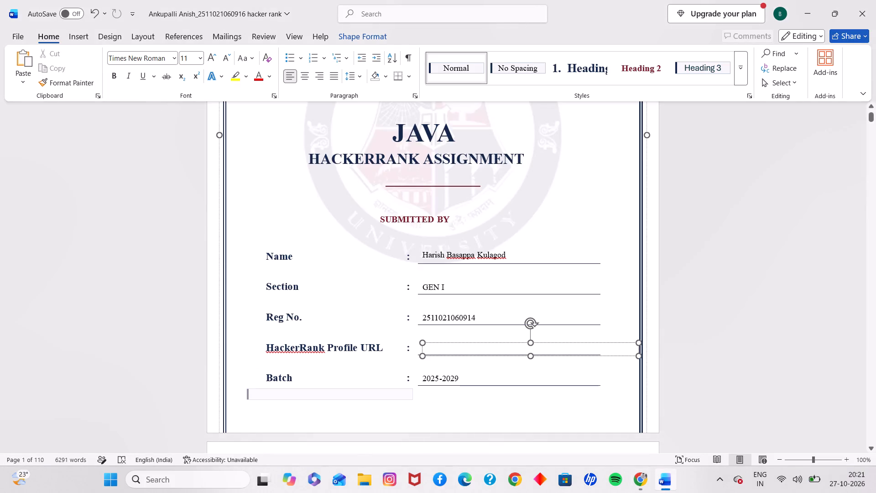
{"action": "left_click", "coordinate": [442, 348]}
{"action": "key", "text": "ctrl+v"}
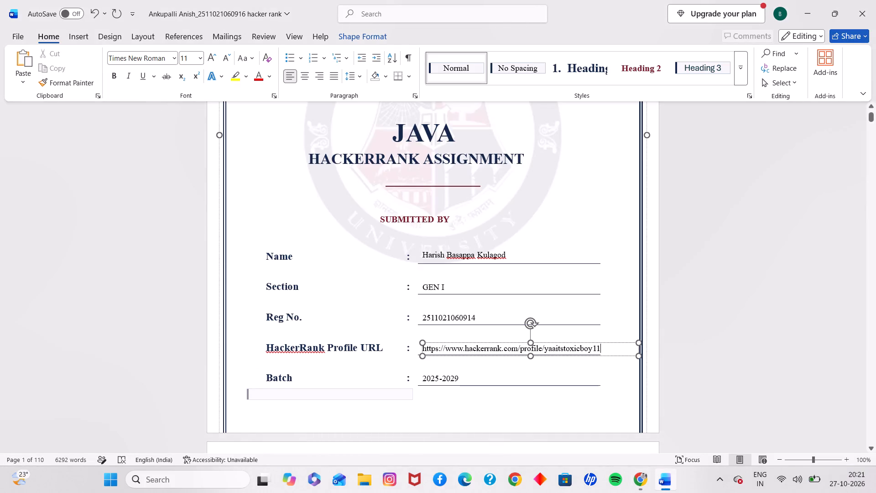
Widen the code box of question 1, Java If-Else, by extending its outer edge toward the page's right margin.
{"action": "scroll", "coordinate": [444, 380], "scroll_direction": "down", "scroll_amount": 1}
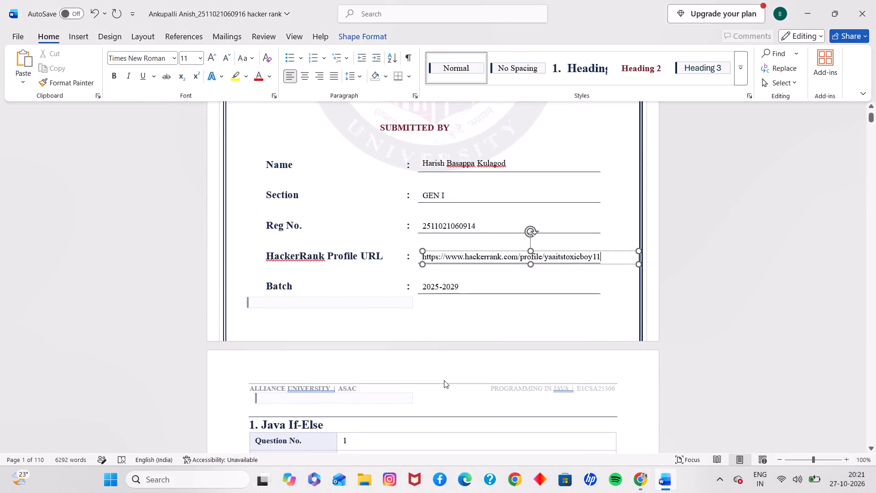
{"action": "scroll", "coordinate": [444, 380], "scroll_direction": "down", "scroll_amount": 2}
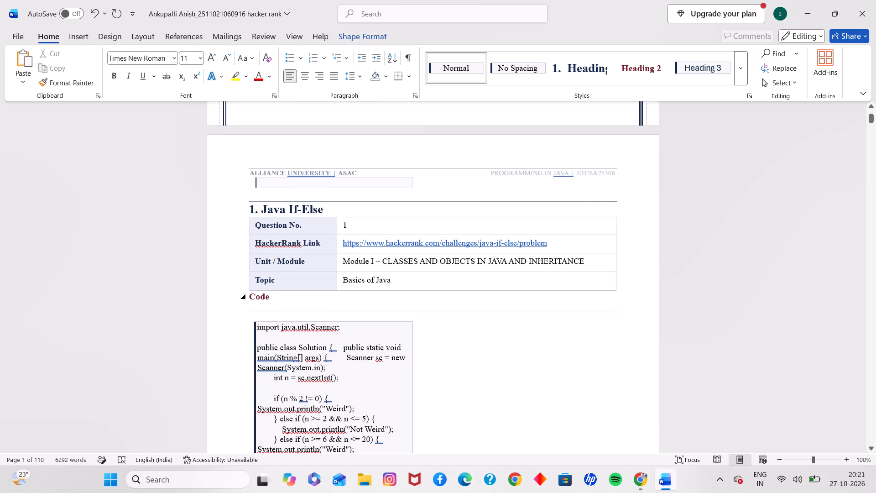
{"action": "scroll", "coordinate": [330, 222], "scroll_direction": "down", "scroll_amount": 1}
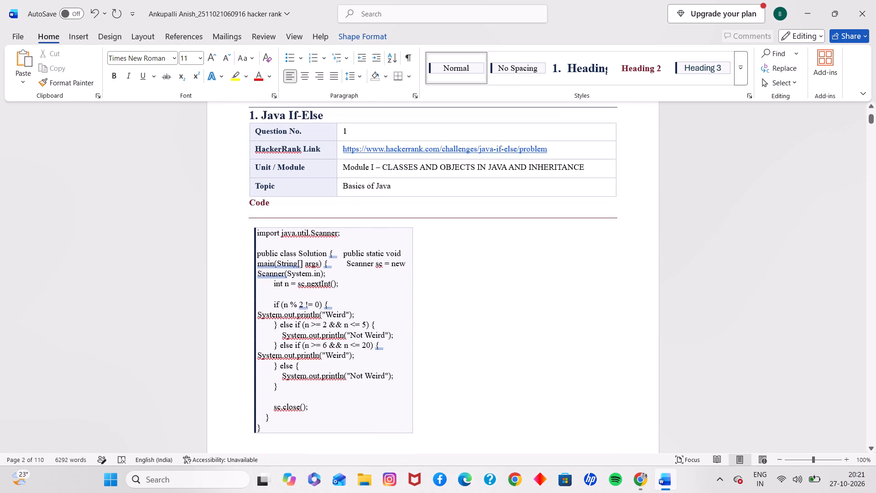
{"action": "scroll", "coordinate": [201, 260], "scroll_direction": "down", "scroll_amount": 2}
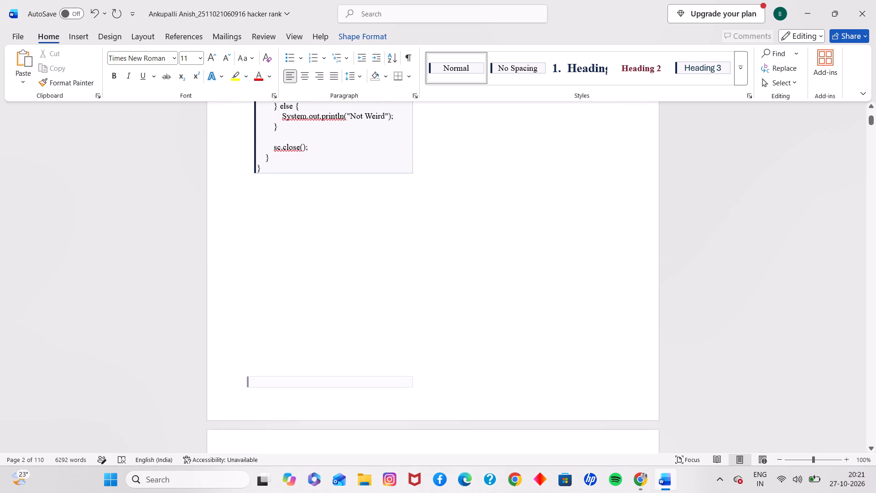
{"action": "scroll", "coordinate": [439, 175], "scroll_direction": "up", "scroll_amount": 2}
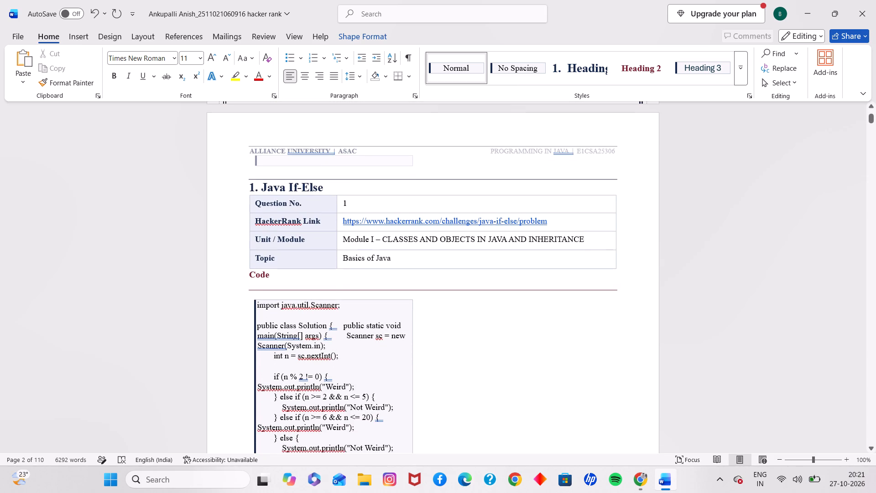
{"action": "left_click", "coordinate": [404, 314]}
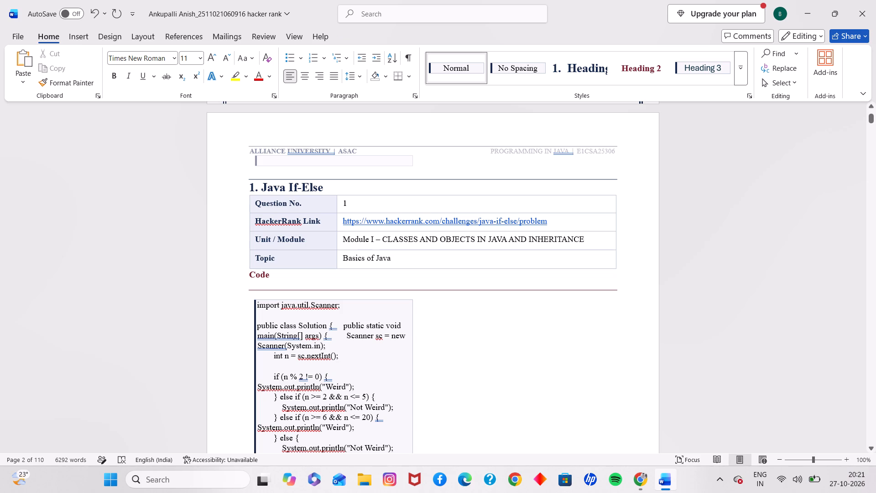
{"action": "left_click", "coordinate": [410, 301]}
{"action": "left_click_drag", "start_coordinate": [412, 305], "coordinate": [485, 305]}
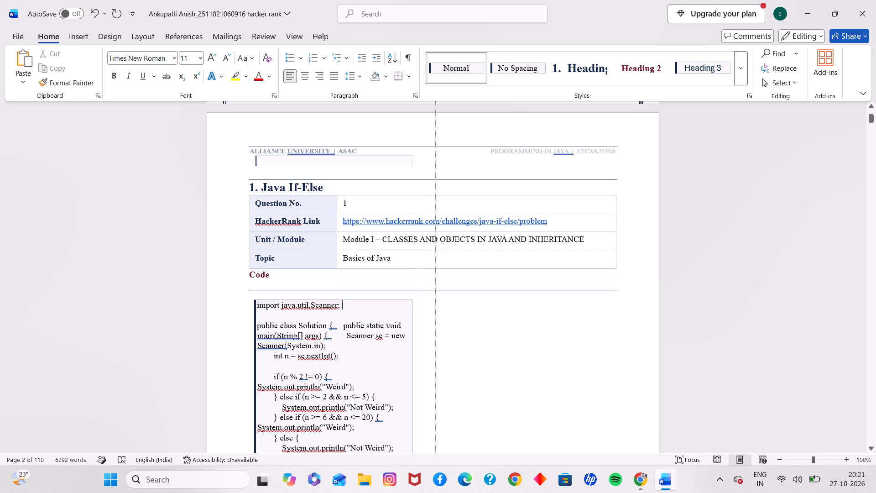
{"action": "left_click_drag", "start_coordinate": [485, 305], "coordinate": [485, 305]}
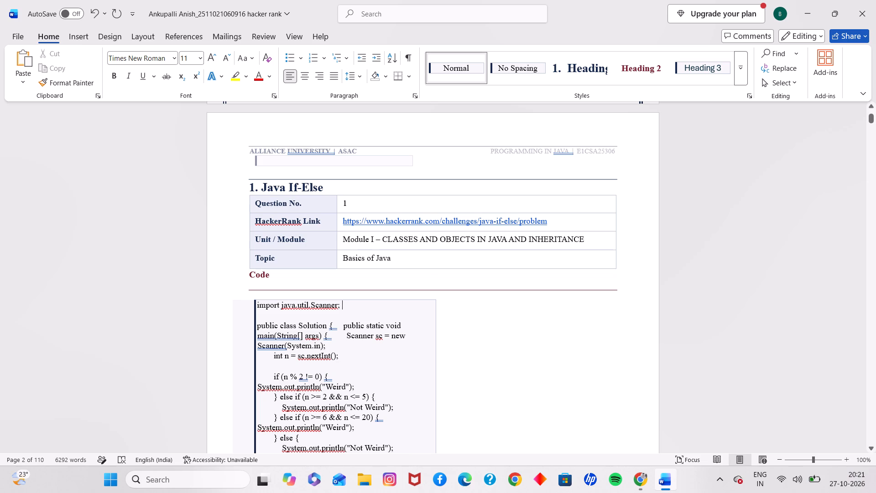
{"action": "left_click_drag", "start_coordinate": [436, 309], "coordinate": [504, 310]}
{"action": "left_click_drag", "start_coordinate": [435, 310], "coordinate": [464, 307]}
{"action": "left_click_drag", "start_coordinate": [436, 309], "coordinate": [473, 309]}
{"action": "left_click_drag", "start_coordinate": [473, 309], "coordinate": [490, 307]}
{"action": "left_click_drag", "start_coordinate": [436, 308], "coordinate": [511, 308]}
Shrink question 1's passed test cases screenshot proportionally so it fits below the code on the same page, filling the available space.
{"action": "scroll", "coordinate": [511, 308], "scroll_direction": "down", "scroll_amount": 3}
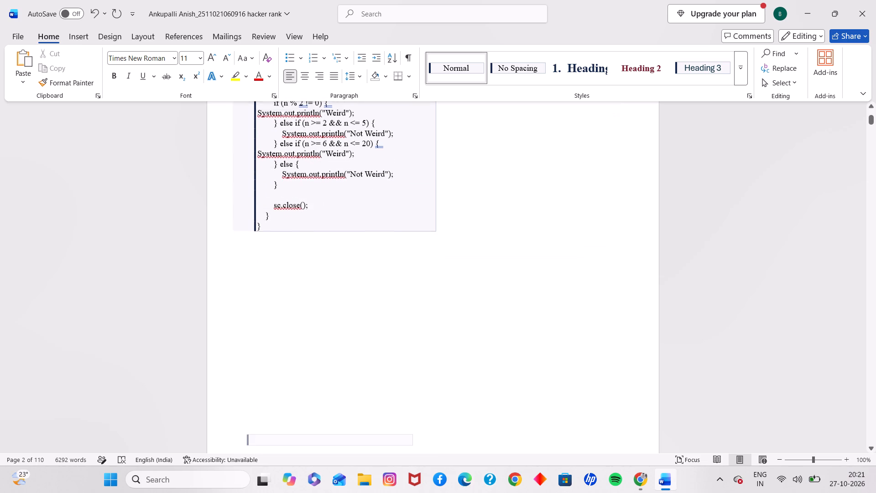
{"action": "scroll", "coordinate": [310, 258], "scroll_direction": "down", "scroll_amount": 5}
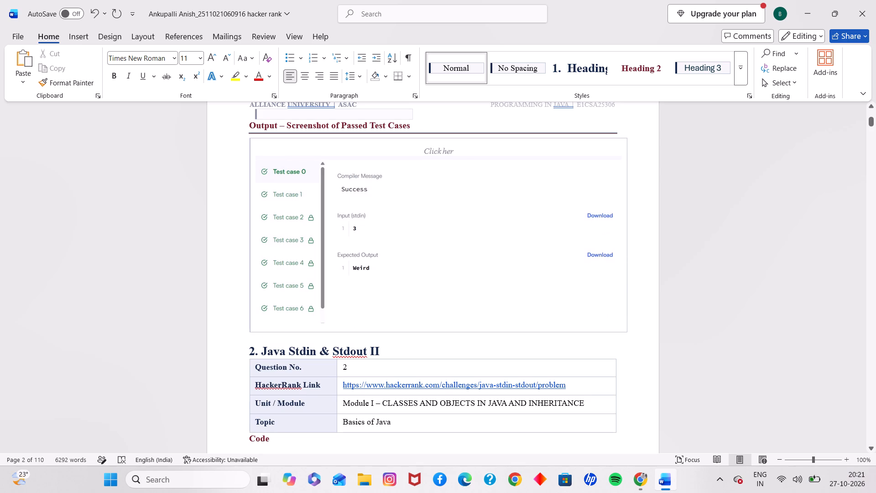
{"action": "left_click", "coordinate": [249, 137]}
{"action": "left_click_drag", "start_coordinate": [244, 130], "coordinate": [259, 137]}
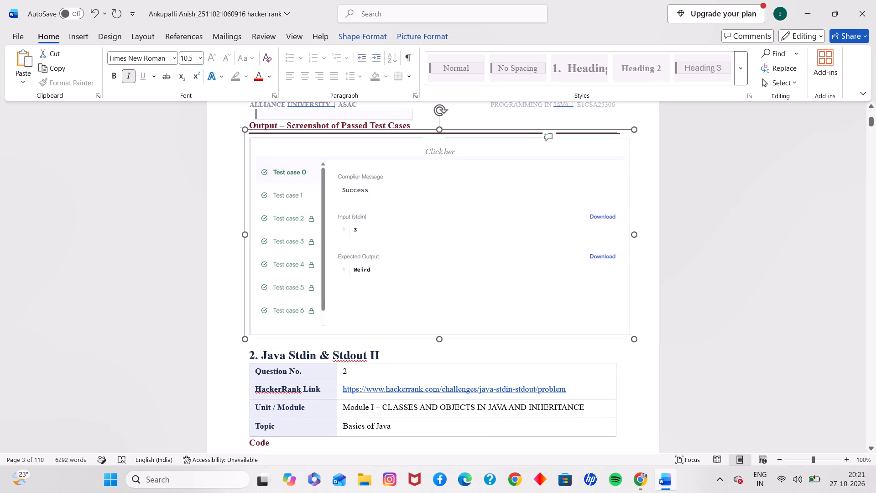
{"action": "left_click_drag", "start_coordinate": [259, 137], "coordinate": [390, 215]}
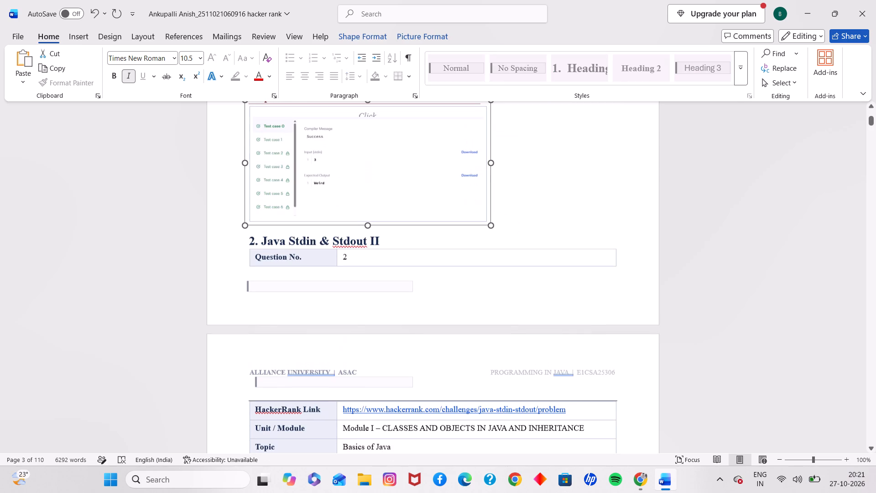
{"action": "scroll", "coordinate": [366, 272], "scroll_direction": "up", "scroll_amount": 1}
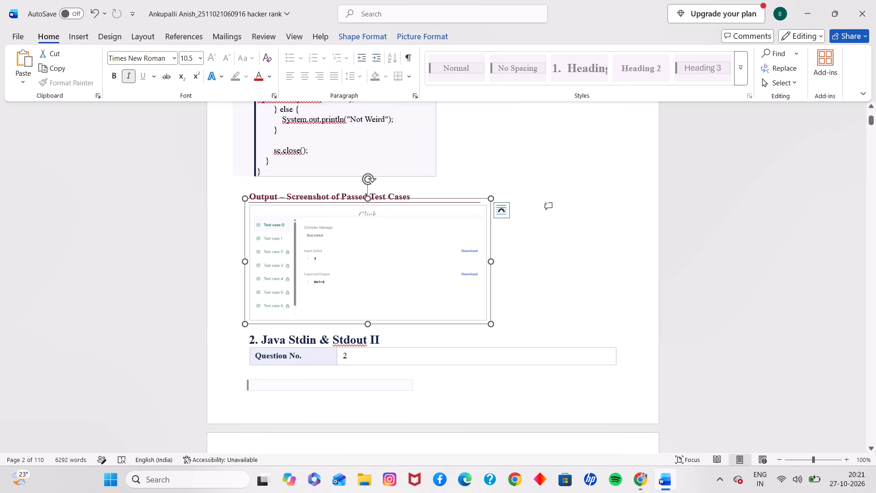
{"action": "left_click_drag", "start_coordinate": [493, 323], "coordinate": [519, 346]}
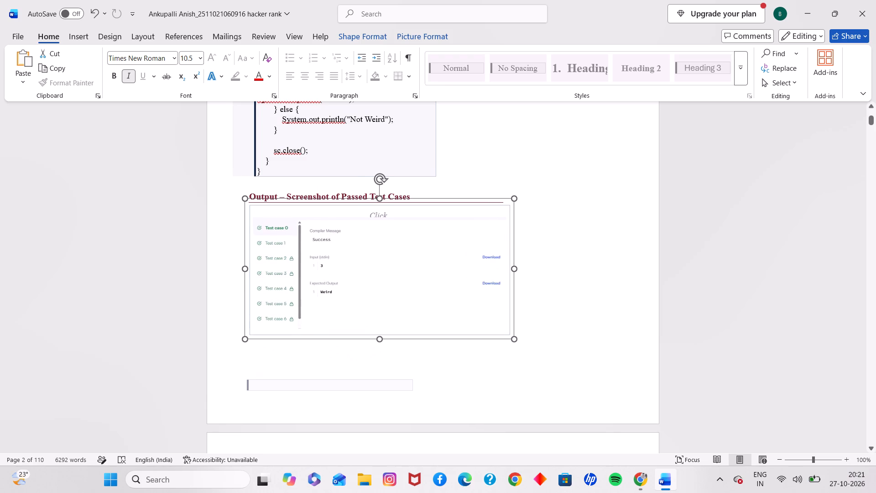
{"action": "left_click_drag", "start_coordinate": [519, 346], "coordinate": [519, 346]}
{"action": "left_click", "coordinate": [570, 276]}
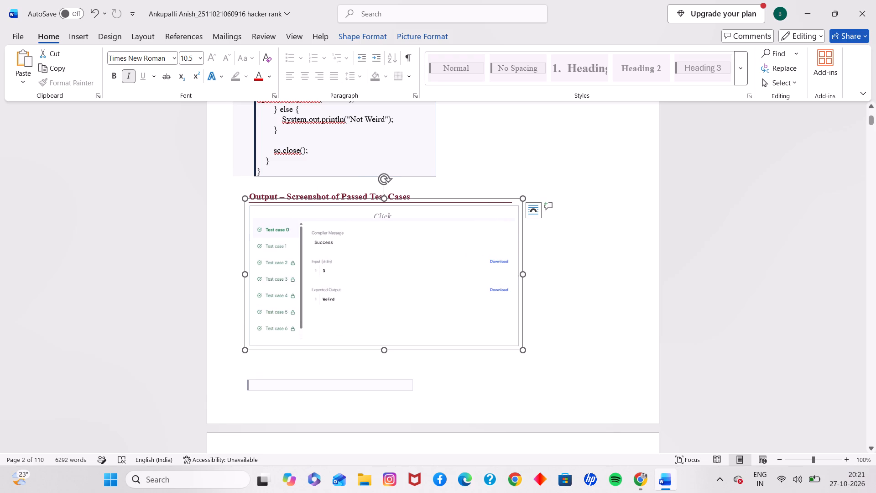
Resize question 2's passed test cases screenshot proportionally so it fits below its code and question 3 starts on a new page.
{"action": "scroll", "coordinate": [509, 241], "scroll_direction": "down", "scroll_amount": 2}
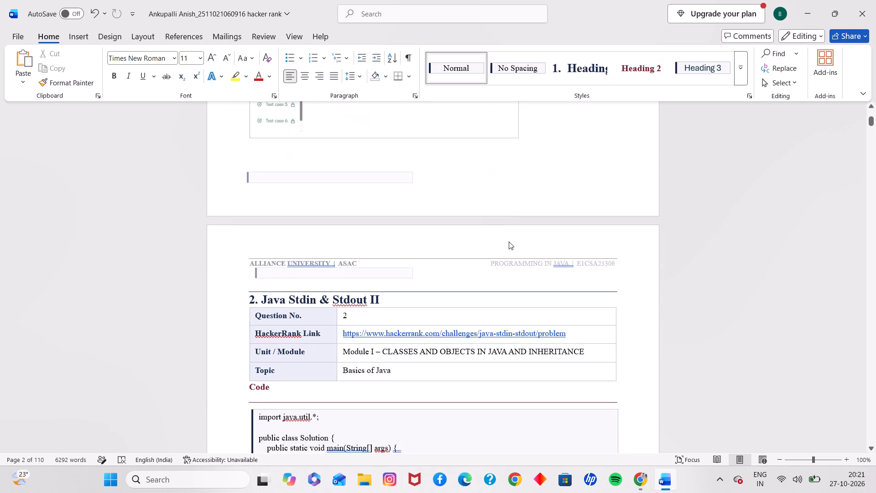
{"action": "scroll", "coordinate": [509, 241], "scroll_direction": "down", "scroll_amount": 4}
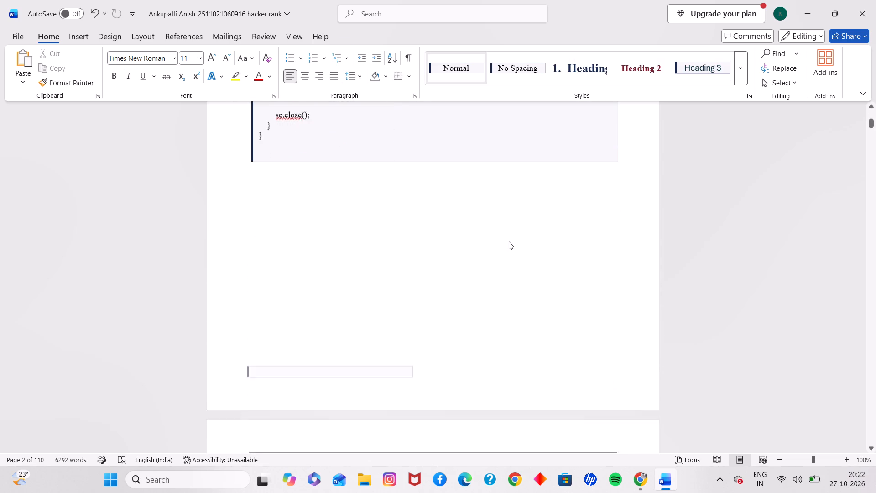
{"action": "scroll", "coordinate": [509, 241], "scroll_direction": "down", "scroll_amount": 1}
{"action": "scroll", "coordinate": [371, 340], "scroll_direction": "down", "scroll_amount": 1}
{"action": "left_click", "coordinate": [339, 316]}
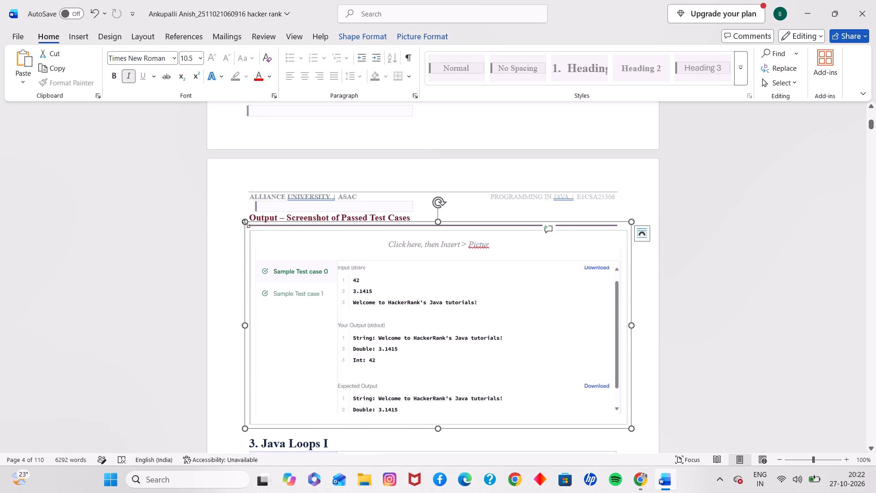
{"action": "left_click_drag", "start_coordinate": [245, 223], "coordinate": [335, 299]}
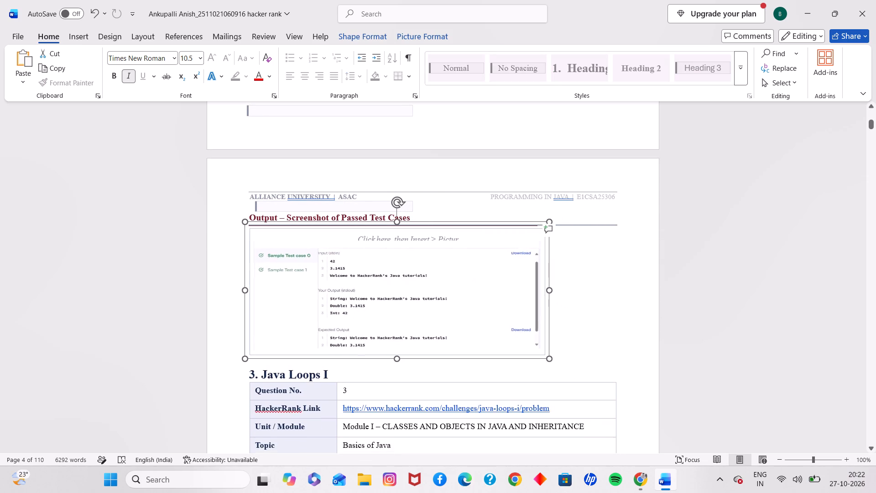
{"action": "left_click_drag", "start_coordinate": [335, 299], "coordinate": [356, 320]}
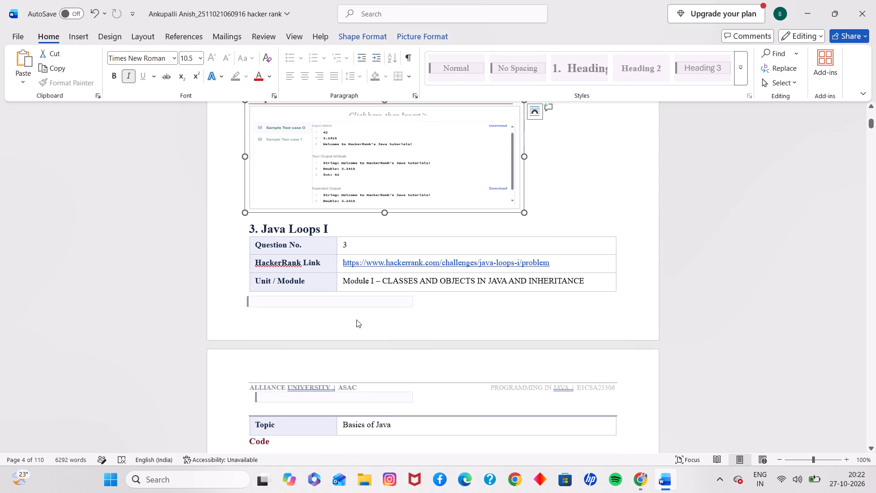
{"action": "left_click_drag", "start_coordinate": [524, 213], "coordinate": [553, 226]}
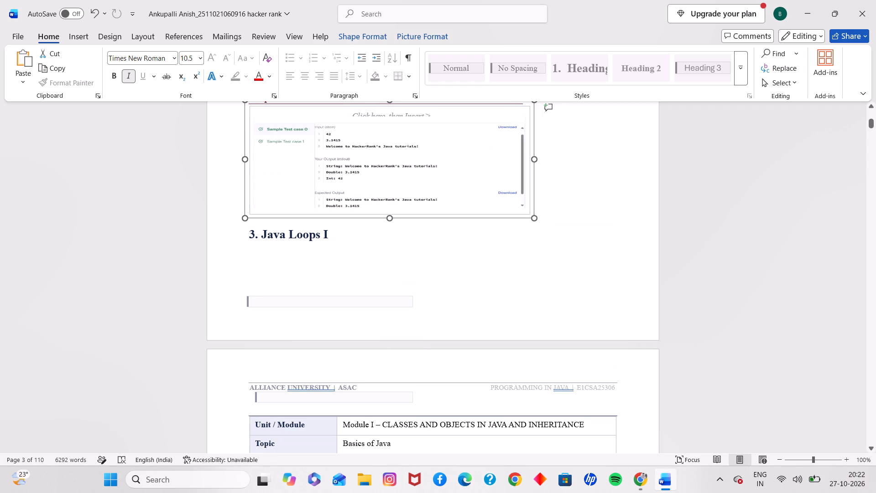
{"action": "left_click_drag", "start_coordinate": [553, 226], "coordinate": [579, 260]}
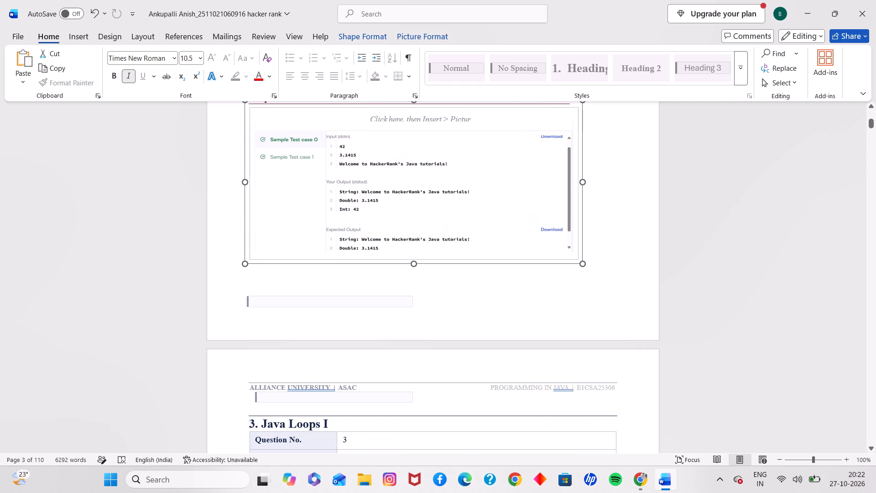
{"action": "left_click_drag", "start_coordinate": [579, 260], "coordinate": [577, 259]}
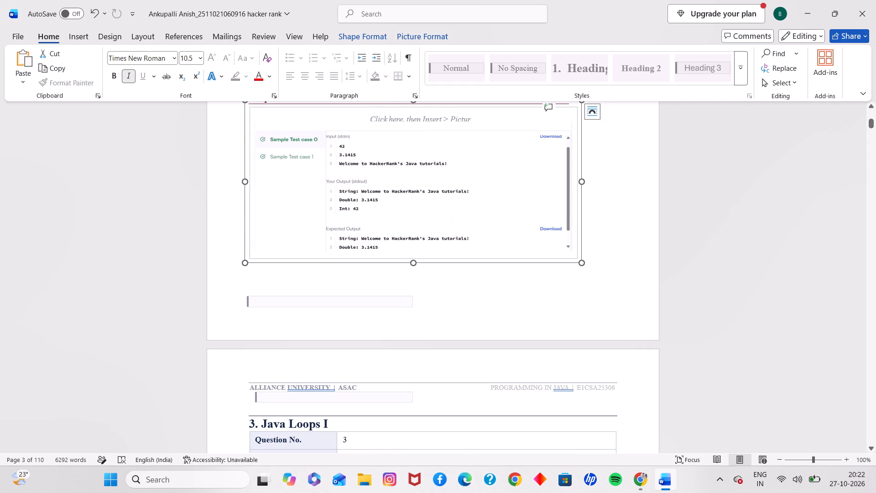
Shrink question 3's passed test cases screenshot so its outer edge falls just inside the page's right margin.
{"action": "scroll", "coordinate": [577, 259], "scroll_direction": "down", "scroll_amount": 3}
{"action": "scroll", "coordinate": [491, 257], "scroll_direction": "down", "scroll_amount": 1}
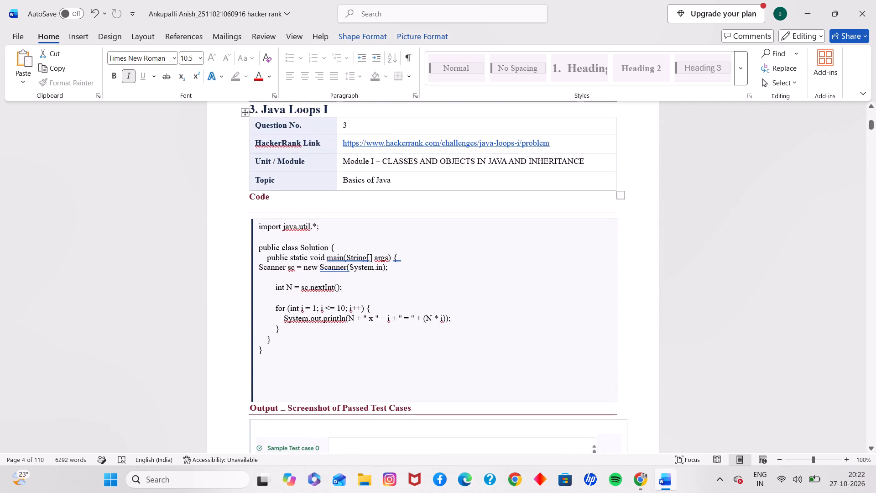
{"action": "scroll", "coordinate": [491, 257], "scroll_direction": "down", "scroll_amount": 2}
{"action": "left_click", "coordinate": [487, 247]}
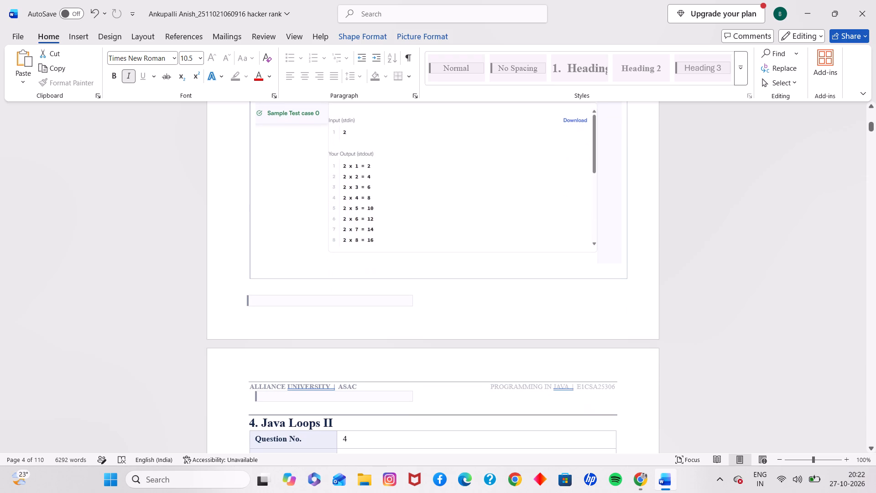
{"action": "left_click_drag", "start_coordinate": [633, 285], "coordinate": [596, 255]}
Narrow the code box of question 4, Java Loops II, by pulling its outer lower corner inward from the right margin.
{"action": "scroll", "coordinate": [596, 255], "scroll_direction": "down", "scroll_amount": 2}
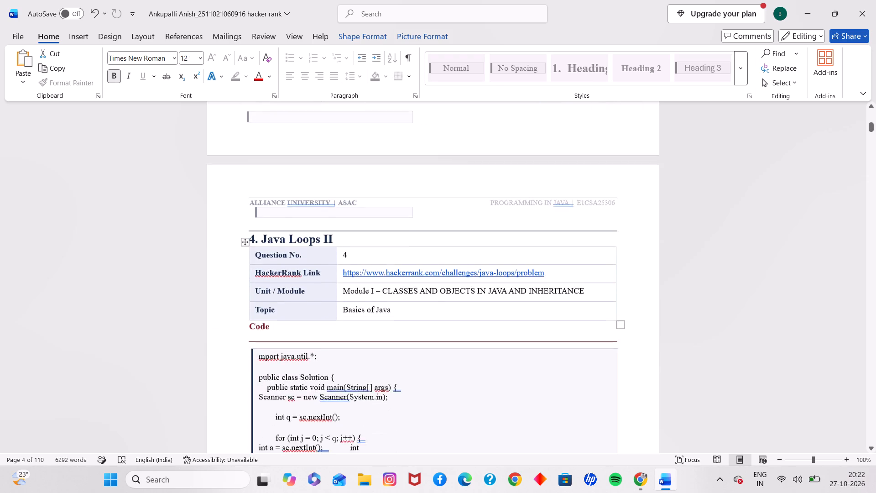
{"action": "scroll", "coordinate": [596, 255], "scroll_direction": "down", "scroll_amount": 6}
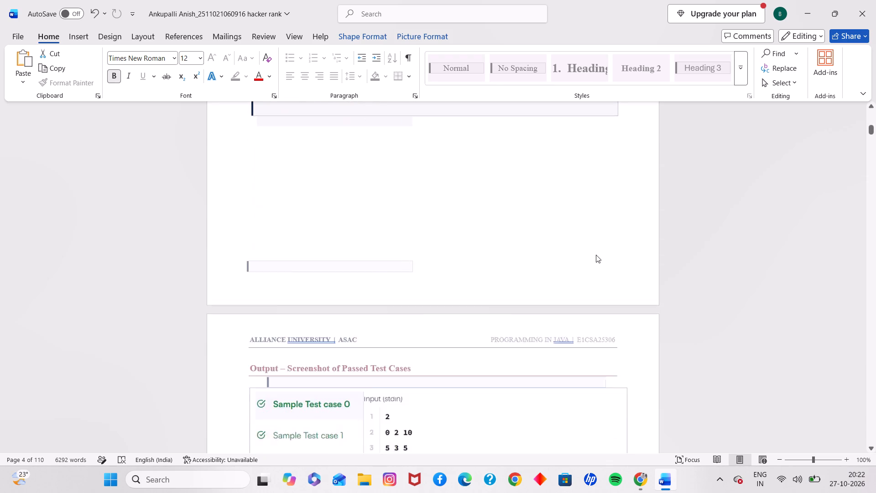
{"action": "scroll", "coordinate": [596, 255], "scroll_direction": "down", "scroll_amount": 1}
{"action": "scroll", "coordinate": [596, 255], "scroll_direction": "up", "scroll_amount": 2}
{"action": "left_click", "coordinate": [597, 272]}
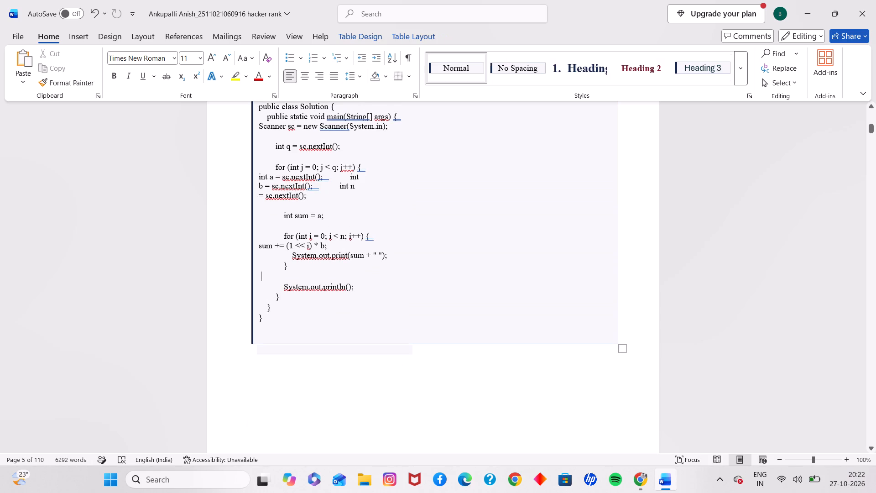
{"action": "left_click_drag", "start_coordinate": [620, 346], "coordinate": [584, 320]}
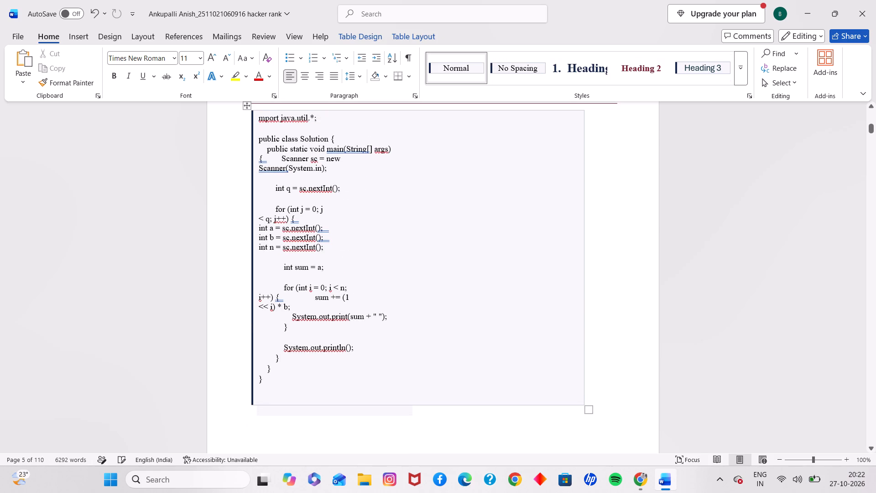
Correct the first line of question 4's code to read import java.util.*; by adding the missing letter i.
{"action": "scroll", "coordinate": [584, 320], "scroll_direction": "up", "scroll_amount": 1}
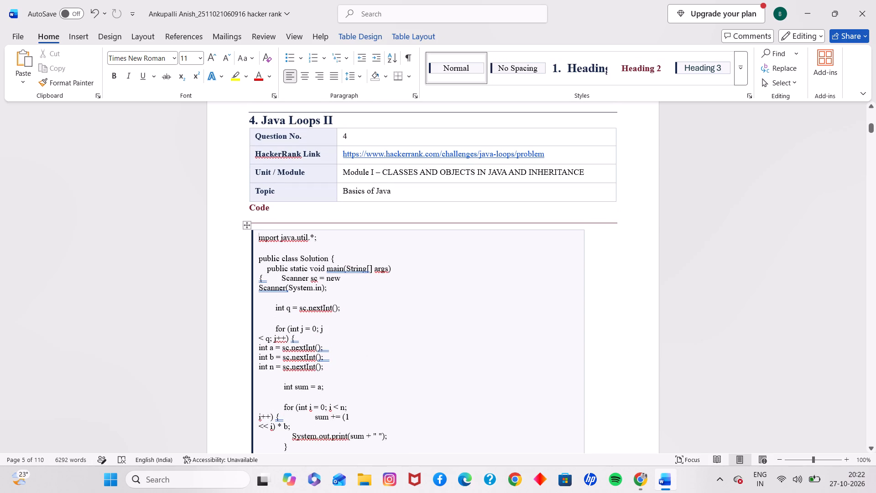
{"action": "key", "text": "i"}
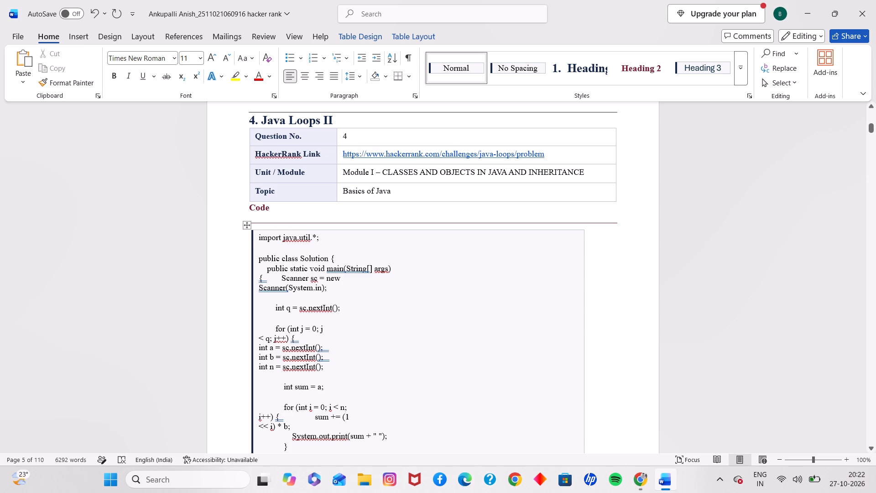
Remove the blank lines after the import, Scanner and int q statements in question 4's code.
{"action": "left_click", "coordinate": [260, 249]}
{"action": "key", "text": "BackSpace"}
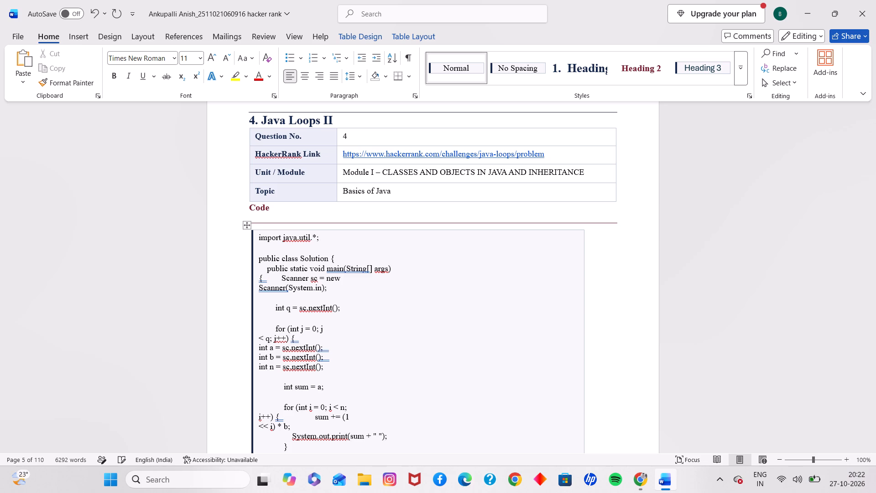
{"action": "left_click", "coordinate": [260, 249]}
{"action": "key", "text": "BackSpace"}
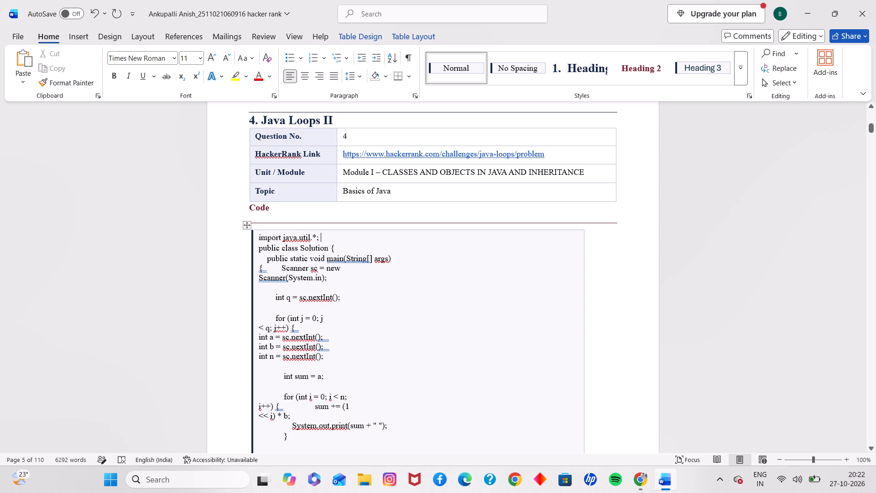
{"action": "left_click", "coordinate": [271, 288]}
{"action": "key", "text": "BackSpace"}
{"action": "key", "text": "BackSpace"}
{"action": "left_click", "coordinate": [270, 301]}
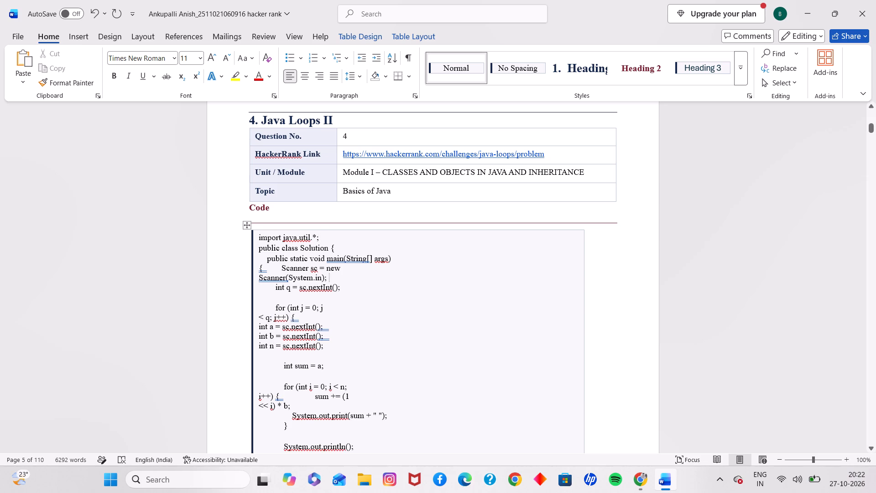
{"action": "key", "text": "BackSpace"}
{"action": "key", "text": "BackSpace"}
Remove the blank lines after the int n and int sum statements and before System.out.println() in question 4's code.
{"action": "left_click", "coordinate": [271, 347]}
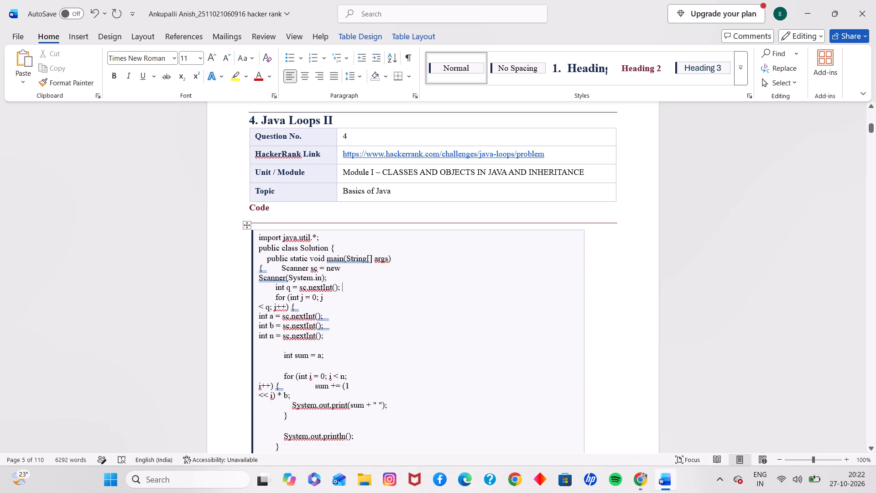
{"action": "key", "text": "BackSpace"}
{"action": "key", "text": "BackSpace"}
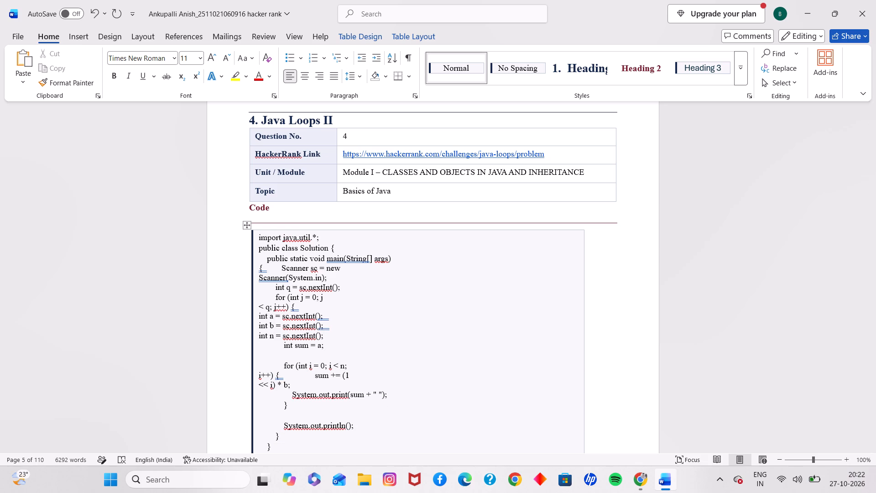
{"action": "left_click", "coordinate": [266, 357]}
{"action": "key", "text": "BackSpace"}
{"action": "key", "text": "BackSpace"}
{"action": "left_click", "coordinate": [288, 409]}
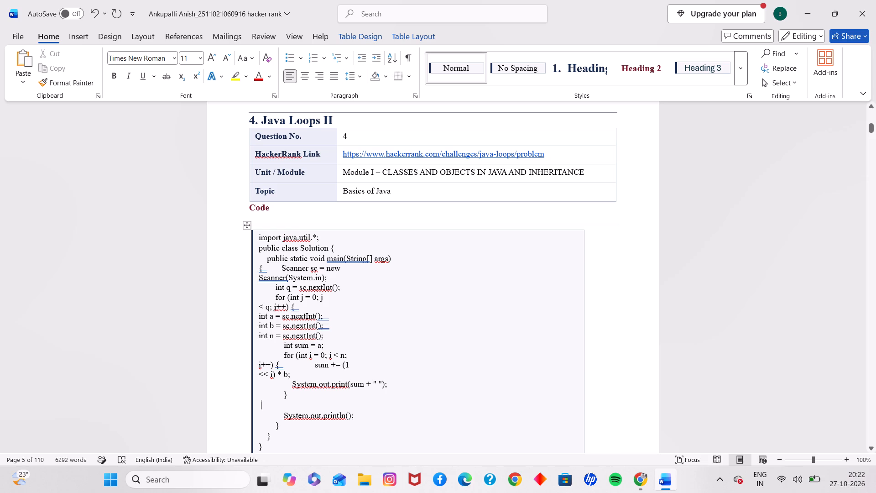
{"action": "key", "text": "BackSpace"}
{"action": "key", "text": "BackSpace"}
Resize question 4's code box so its outer edge ends slightly short of the page's right margin.
{"action": "scroll", "coordinate": [288, 409], "scroll_direction": "down", "scroll_amount": 1}
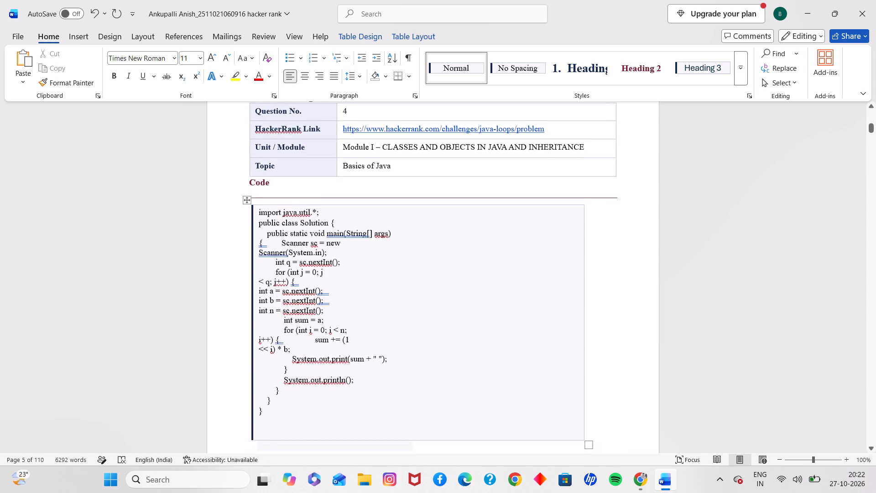
{"action": "scroll", "coordinate": [288, 409], "scroll_direction": "down", "scroll_amount": 1}
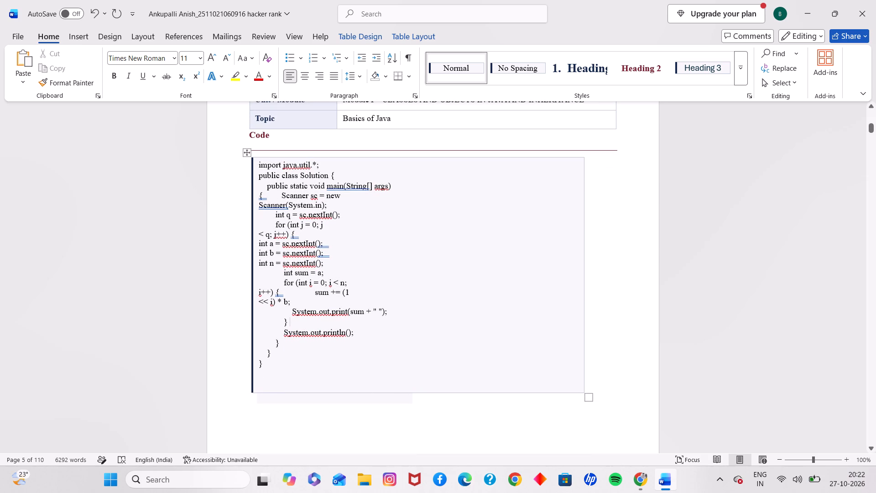
{"action": "left_click_drag", "start_coordinate": [589, 397], "coordinate": [565, 381]}
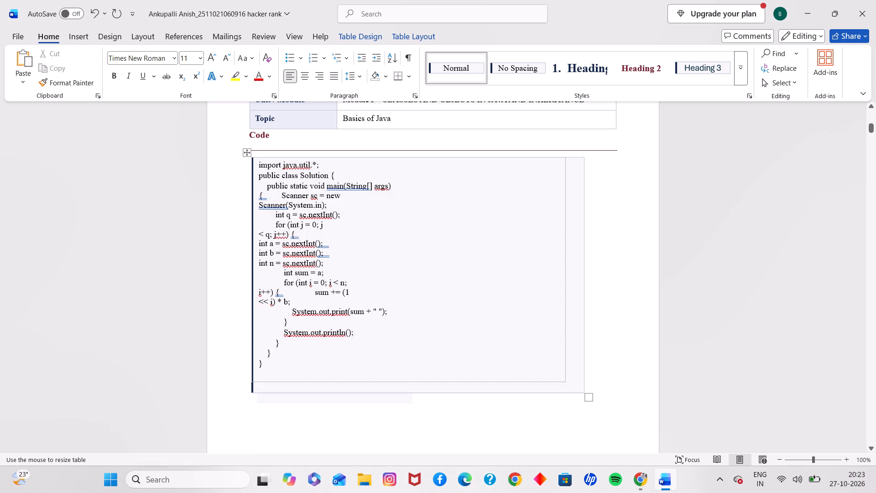
{"action": "left_click_drag", "start_coordinate": [565, 381], "coordinate": [552, 370]}
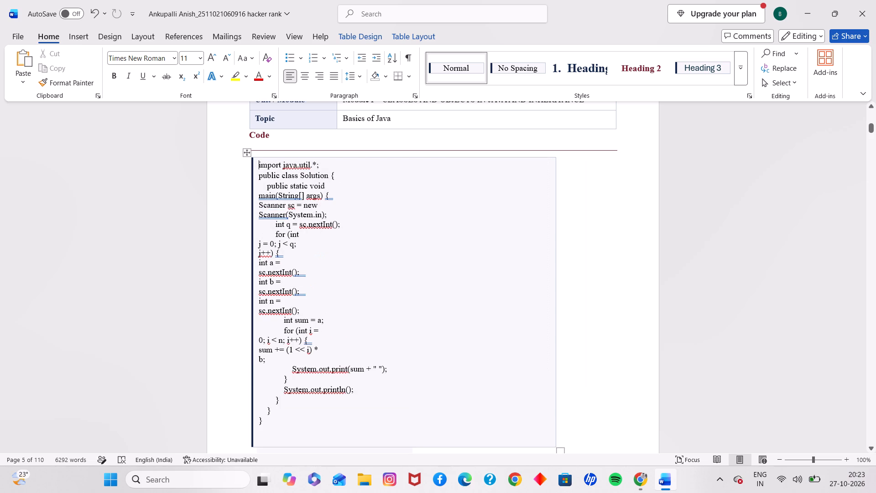
{"action": "scroll", "coordinate": [552, 370], "scroll_direction": "down", "scroll_amount": 2}
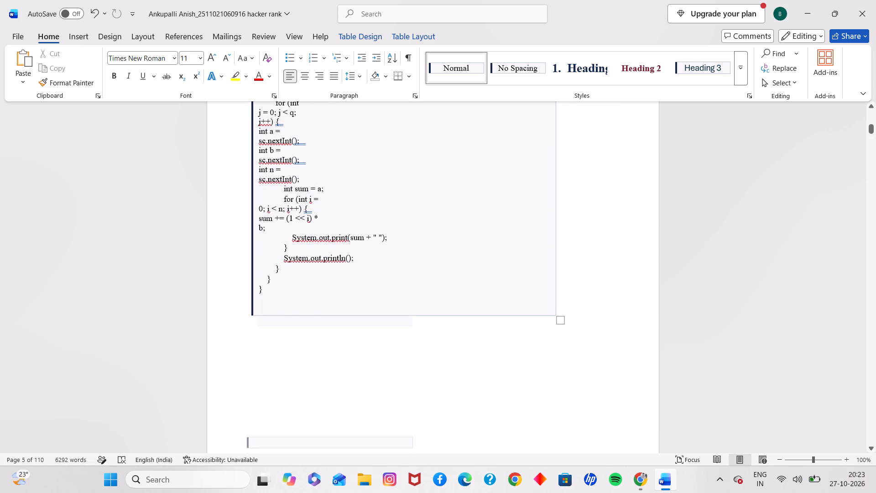
{"action": "left_click_drag", "start_coordinate": [558, 317], "coordinate": [595, 295]}
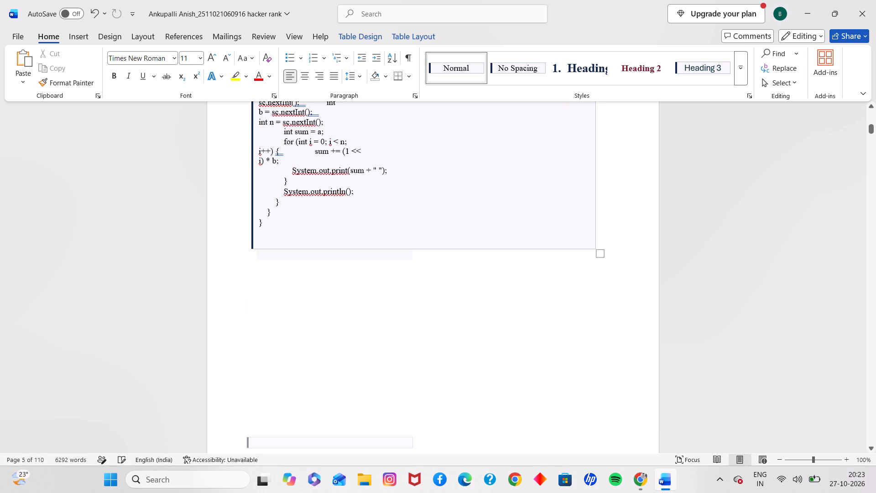
Shrink question 4's passed test cases screenshot in width and height so it is slightly narrower than the text area.
{"action": "scroll", "coordinate": [595, 295], "scroll_direction": "down", "scroll_amount": 2}
{"action": "left_click", "coordinate": [540, 332]}
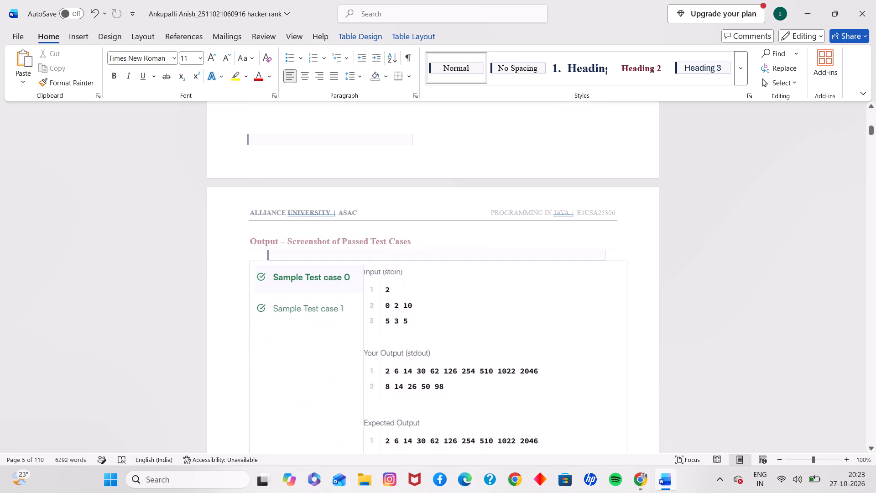
{"action": "left_click_drag", "start_coordinate": [634, 258], "coordinate": [588, 199]}
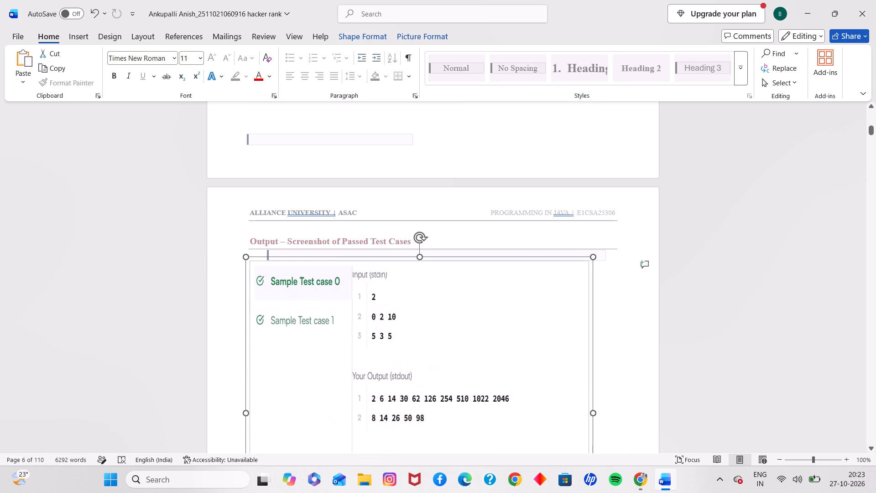
{"action": "left_click_drag", "start_coordinate": [588, 199], "coordinate": [653, 306]}
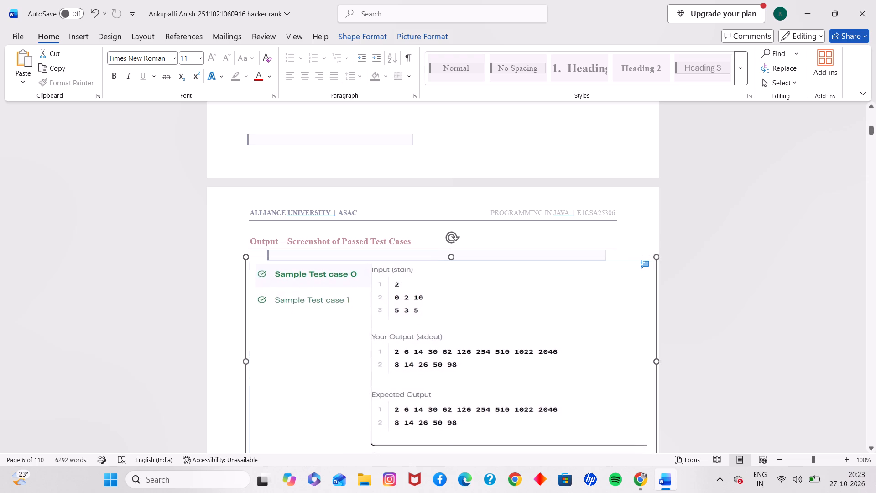
{"action": "left_click_drag", "start_coordinate": [653, 306], "coordinate": [632, 310]}
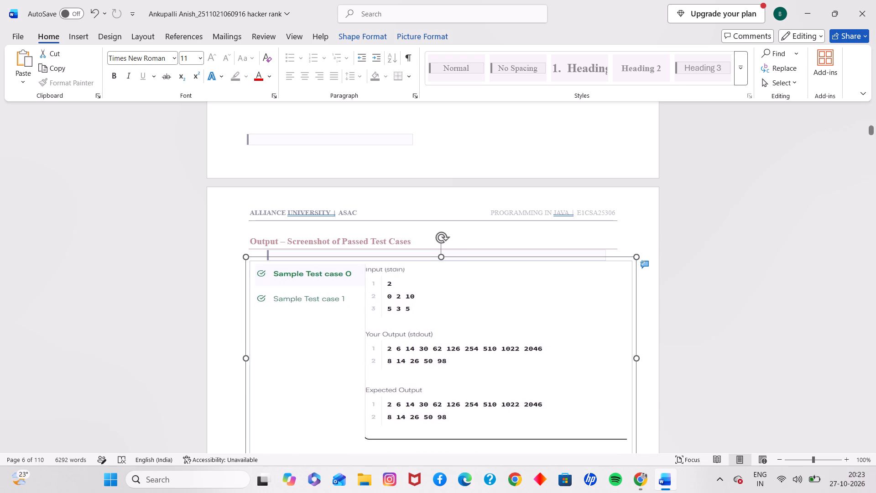
{"action": "scroll", "coordinate": [632, 310], "scroll_direction": "down", "scroll_amount": 1}
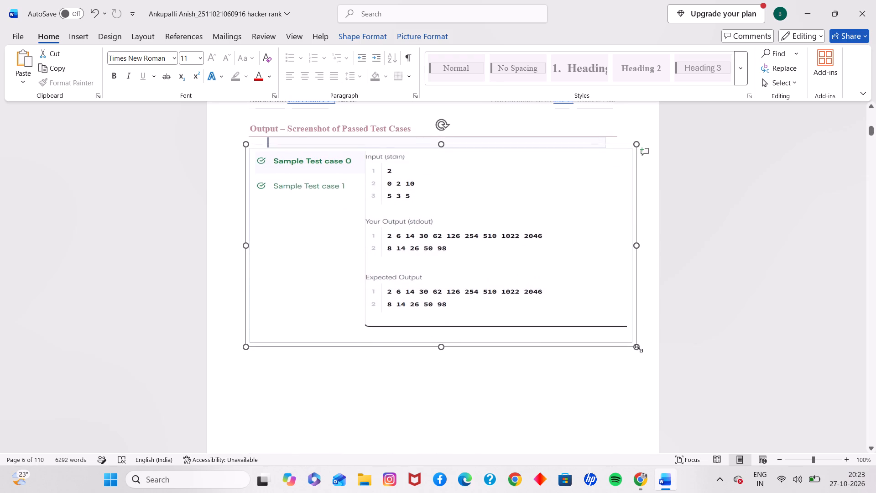
{"action": "left_click_drag", "start_coordinate": [639, 349], "coordinate": [593, 296]}
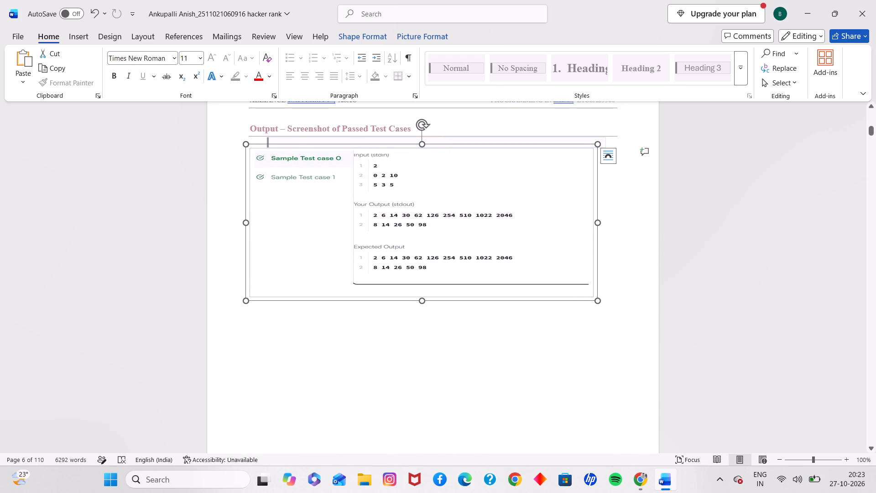
Shrink question 4's passed test cases screenshot further, to about two-thirds of the text width.
{"action": "scroll", "coordinate": [593, 296], "scroll_direction": "up", "scroll_amount": 2}
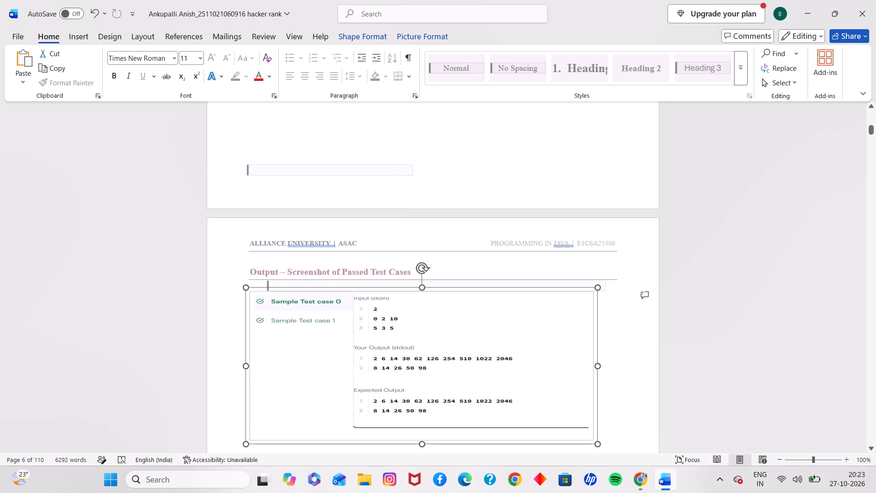
{"action": "scroll", "coordinate": [593, 296], "scroll_direction": "up", "scroll_amount": 1}
{"action": "scroll", "coordinate": [485, 308], "scroll_direction": "up", "scroll_amount": 1}
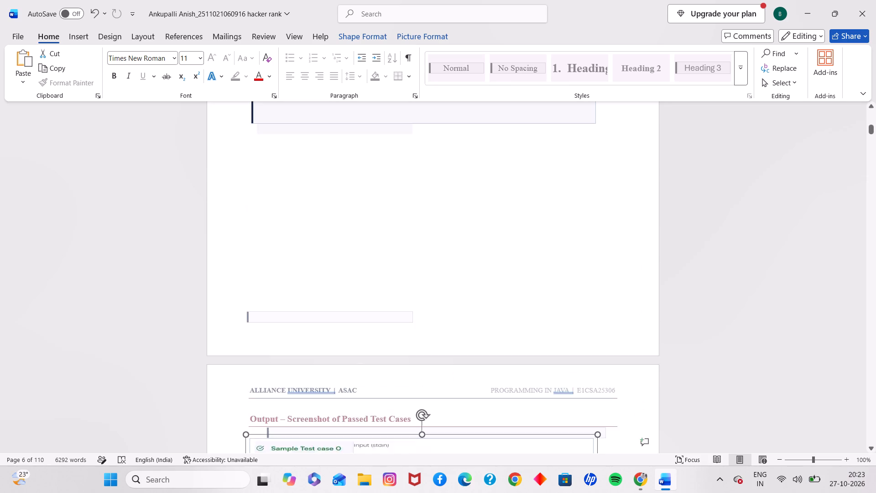
{"action": "left_click", "coordinate": [485, 308]}
{"action": "scroll", "coordinate": [485, 308], "scroll_direction": "down", "scroll_amount": 2}
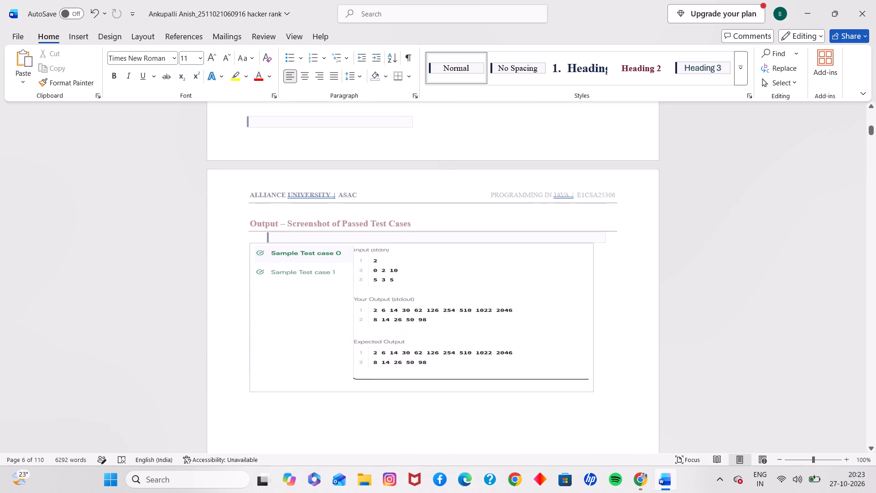
{"action": "left_click", "coordinate": [601, 372]}
{"action": "left_click", "coordinate": [574, 369]}
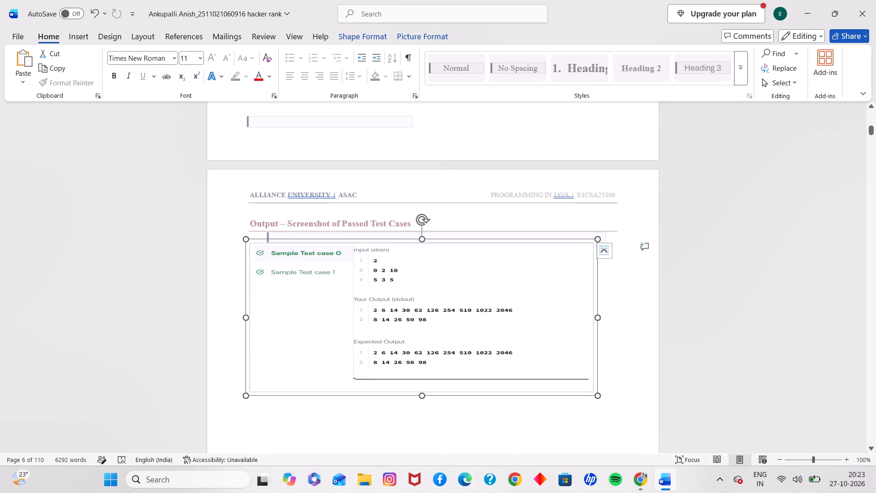
{"action": "left_click_drag", "start_coordinate": [599, 399], "coordinate": [582, 371]}
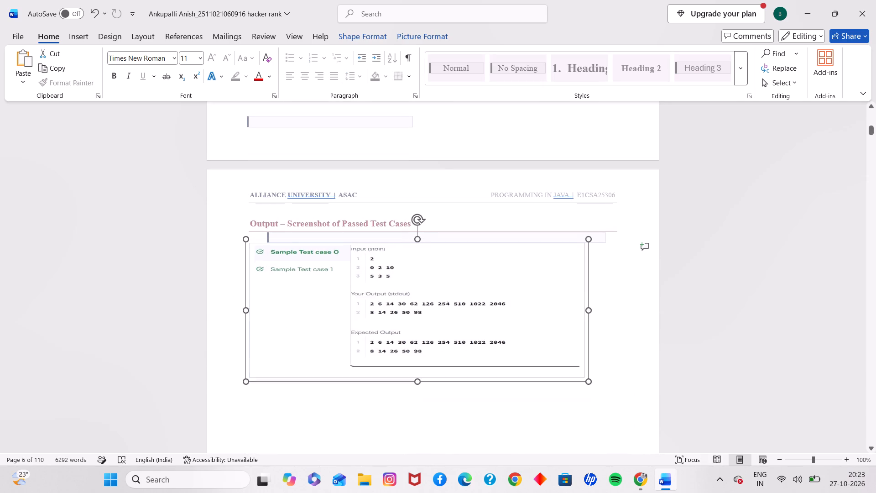
{"action": "left_click_drag", "start_coordinate": [582, 371], "coordinate": [495, 354]}
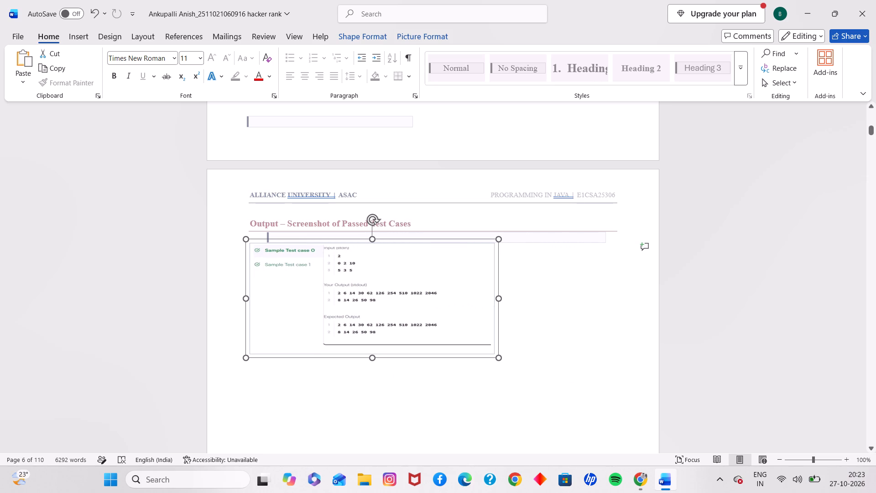
Move question 4's passed test cases screenshot from page 6 into the narrow empty box directly below the code box.
{"action": "left_click", "coordinate": [239, 241]}
{"action": "left_click_drag", "start_coordinate": [282, 280], "coordinate": [400, 127]}
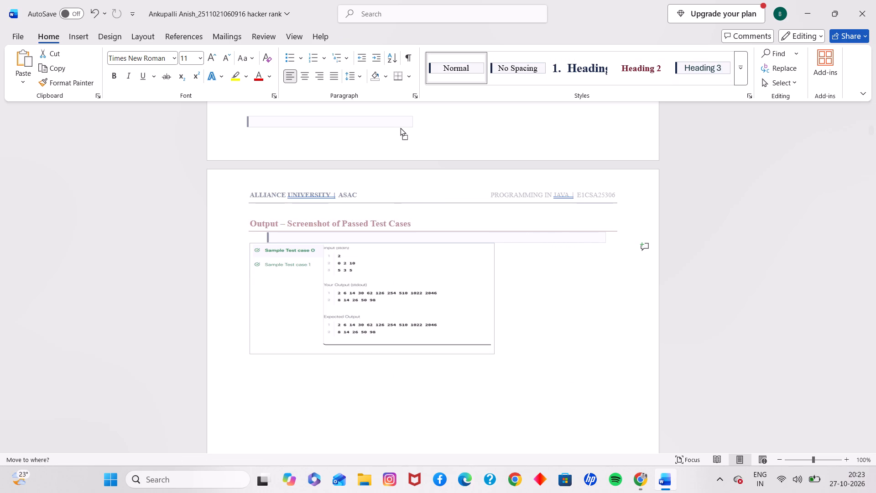
{"action": "left_click_drag", "start_coordinate": [400, 127], "coordinate": [399, 127]}
Enlarge question 4's relocated screenshot until it is slightly wider than the code box and fits on the same page.
{"action": "scroll", "coordinate": [399, 127], "scroll_direction": "up", "scroll_amount": 1}
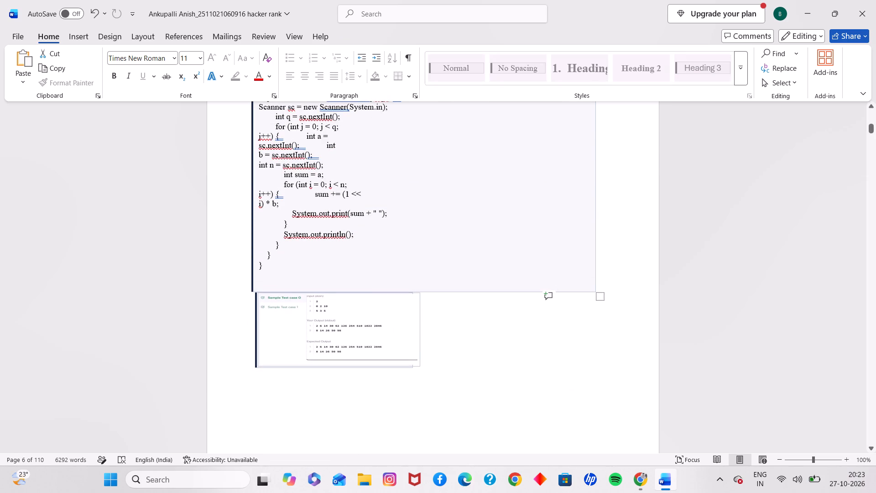
{"action": "left_click", "coordinate": [363, 335]}
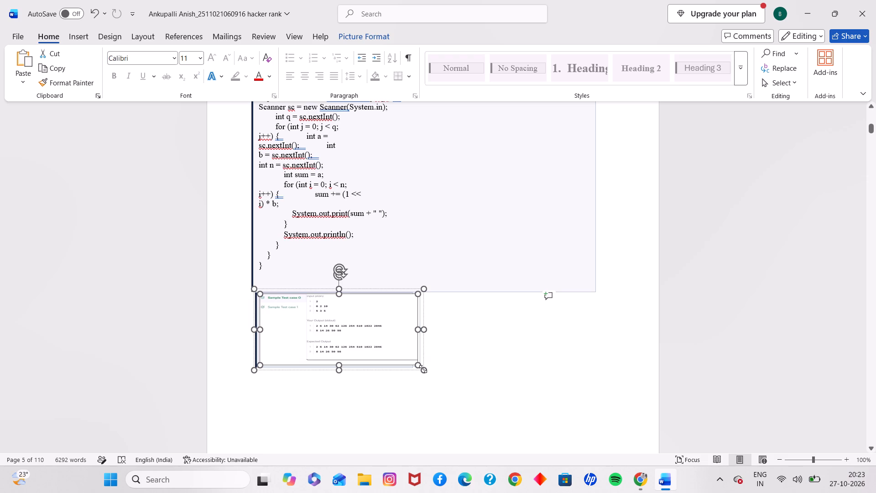
{"action": "left_click_drag", "start_coordinate": [423, 369], "coordinate": [581, 450]}
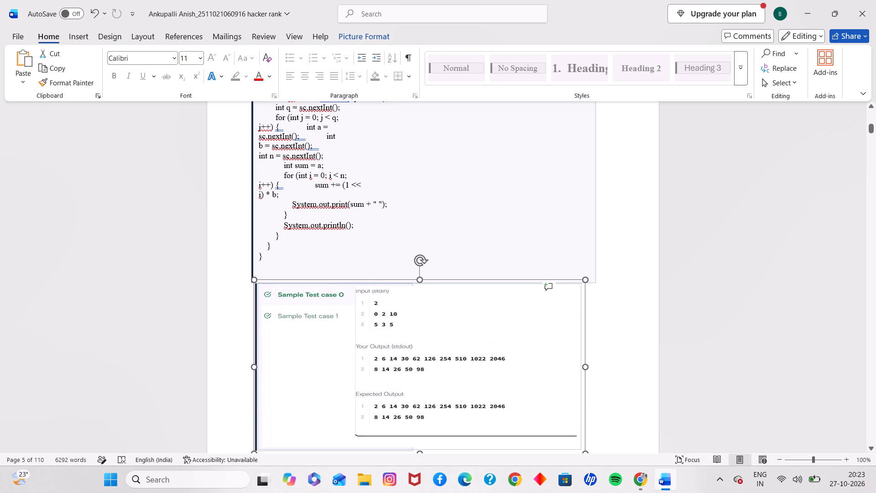
{"action": "left_click_drag", "start_coordinate": [581, 450], "coordinate": [602, 427]}
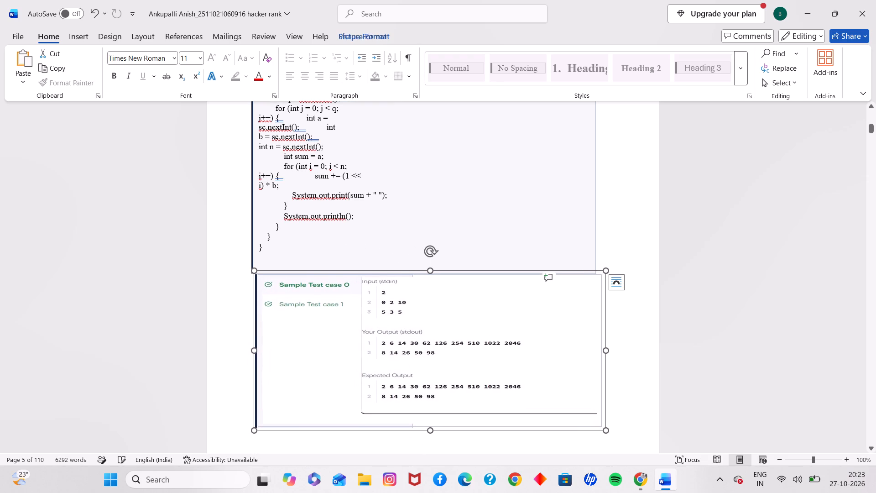
Try to remove the blank space left under the output heading on page 6.
{"action": "scroll", "coordinate": [602, 427], "scroll_direction": "down", "scroll_amount": 4}
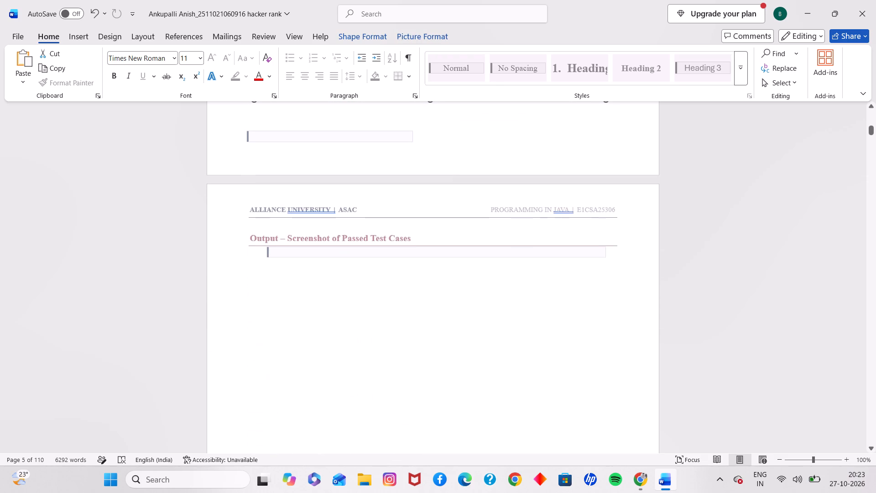
{"action": "scroll", "coordinate": [443, 363], "scroll_direction": "down", "scroll_amount": 1}
{"action": "scroll", "coordinate": [365, 364], "scroll_direction": "down", "scroll_amount": 2}
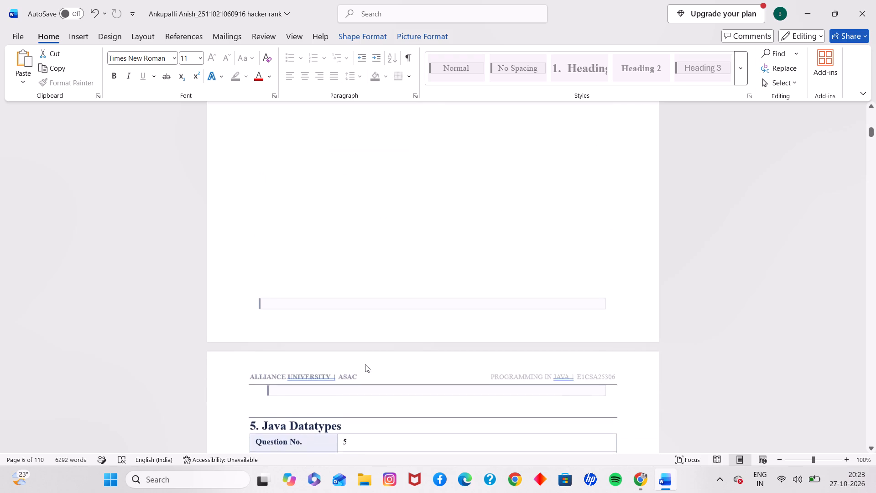
{"action": "left_click", "coordinate": [261, 266]}
{"action": "key", "text": "BackSpace"}
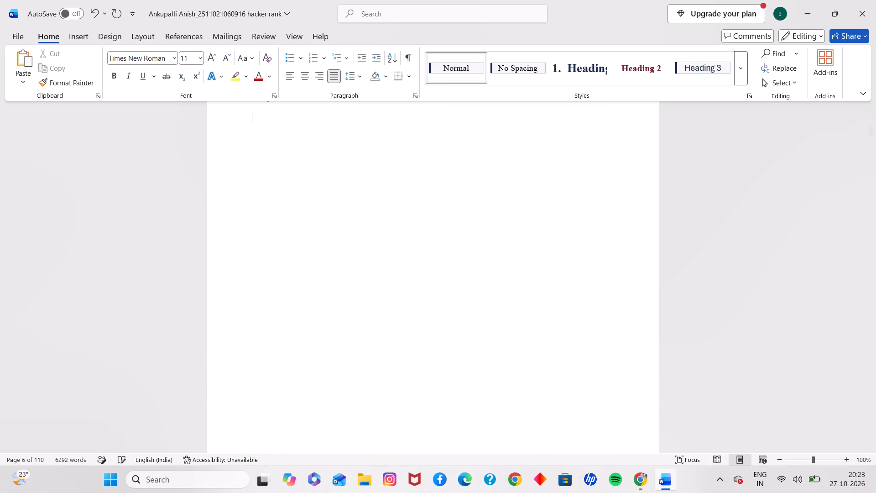
Slightly reduce the height of question 4's passed test cases screenshot while keeping its width nearly the same.
{"action": "scroll", "coordinate": [261, 266], "scroll_direction": "up", "scroll_amount": 2}
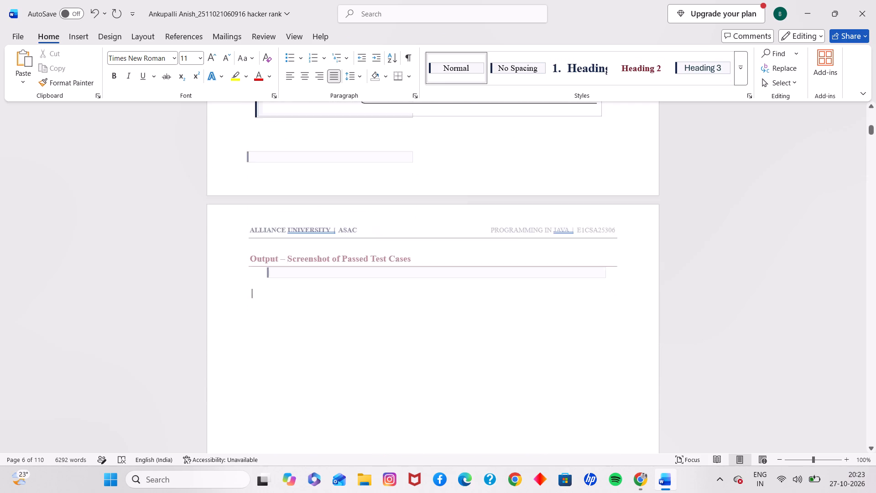
{"action": "scroll", "coordinate": [261, 266], "scroll_direction": "up", "scroll_amount": 2}
{"action": "scroll", "coordinate": [261, 266], "scroll_direction": "down", "scroll_amount": 1}
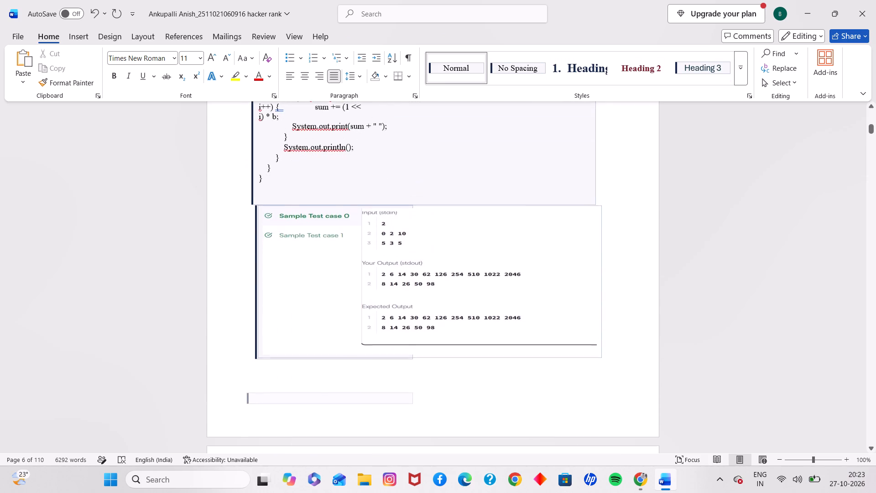
{"action": "scroll", "coordinate": [261, 266], "scroll_direction": "down", "scroll_amount": 1}
{"action": "left_click", "coordinate": [298, 236]}
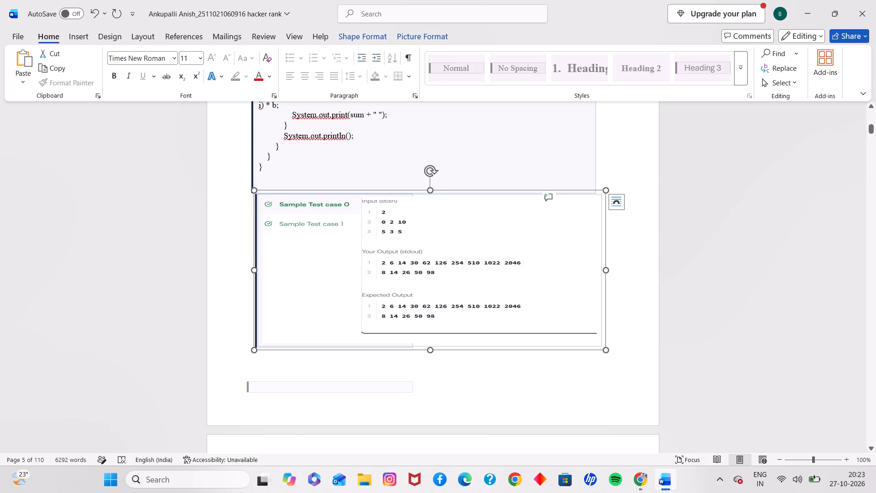
{"action": "left_click_drag", "start_coordinate": [253, 191], "coordinate": [259, 199]}
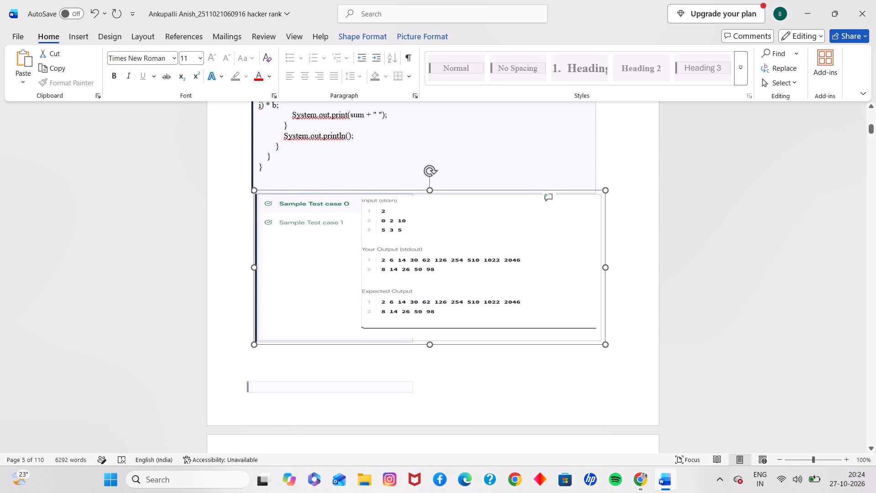
{"action": "left_click_drag", "start_coordinate": [259, 199], "coordinate": [259, 200]}
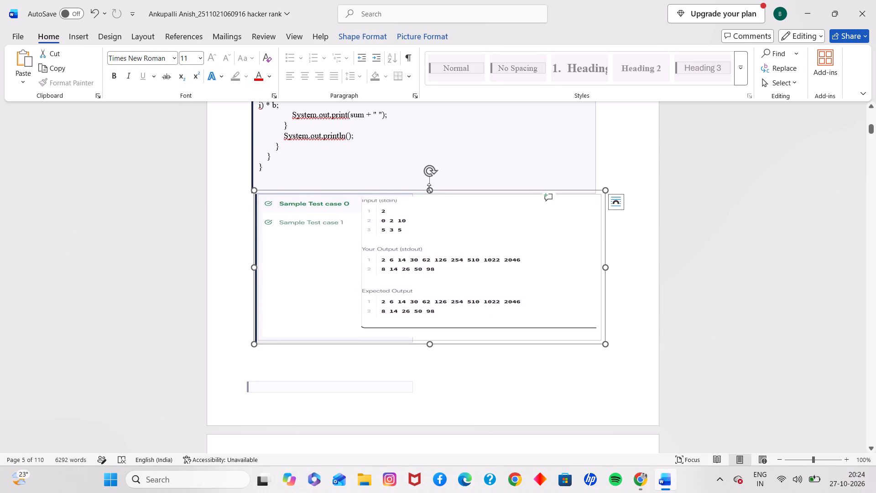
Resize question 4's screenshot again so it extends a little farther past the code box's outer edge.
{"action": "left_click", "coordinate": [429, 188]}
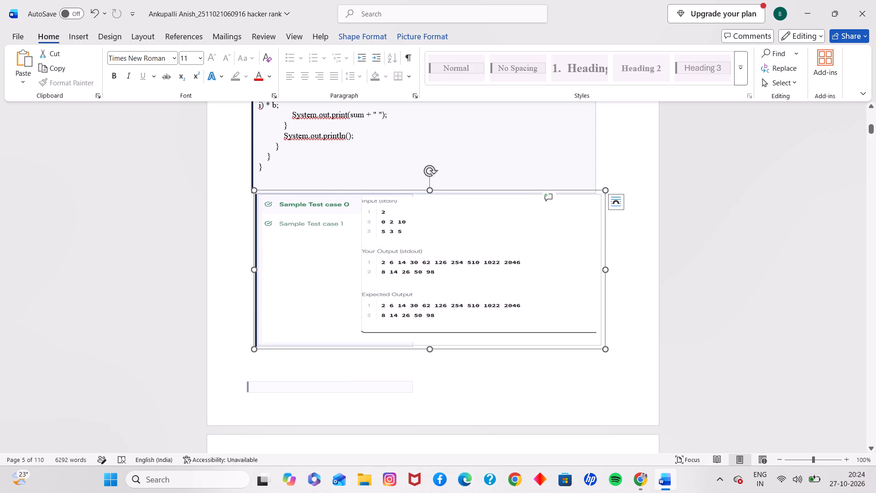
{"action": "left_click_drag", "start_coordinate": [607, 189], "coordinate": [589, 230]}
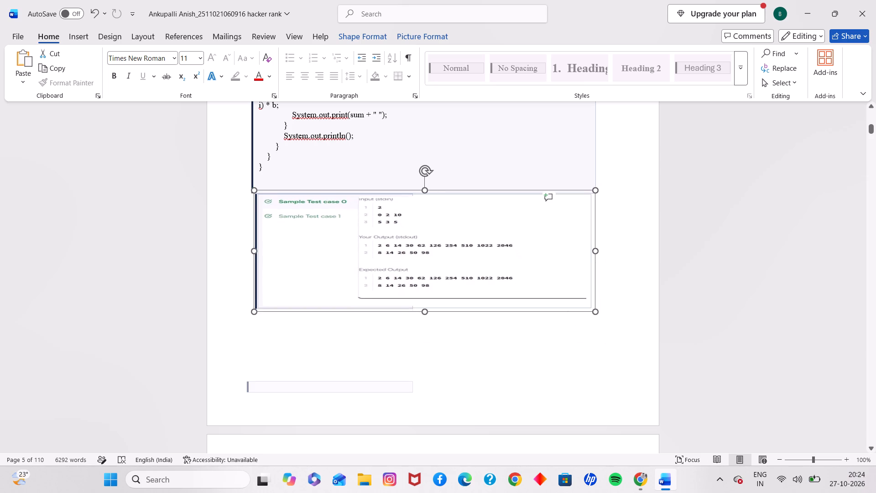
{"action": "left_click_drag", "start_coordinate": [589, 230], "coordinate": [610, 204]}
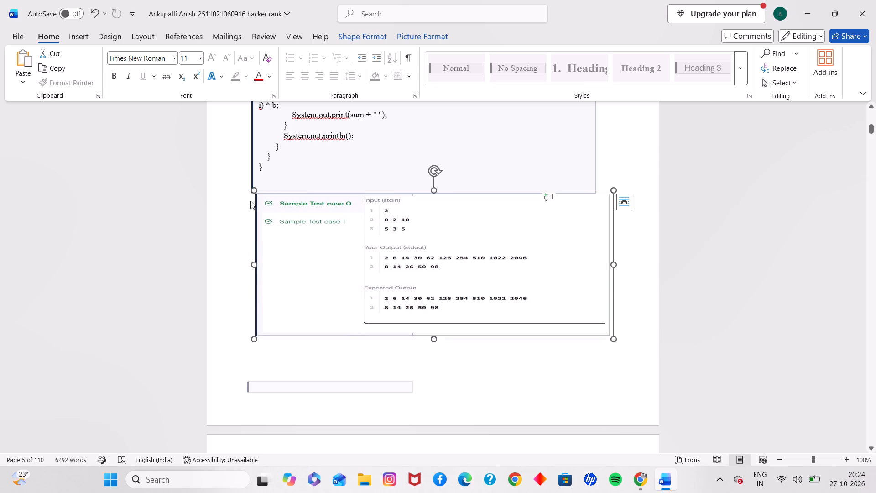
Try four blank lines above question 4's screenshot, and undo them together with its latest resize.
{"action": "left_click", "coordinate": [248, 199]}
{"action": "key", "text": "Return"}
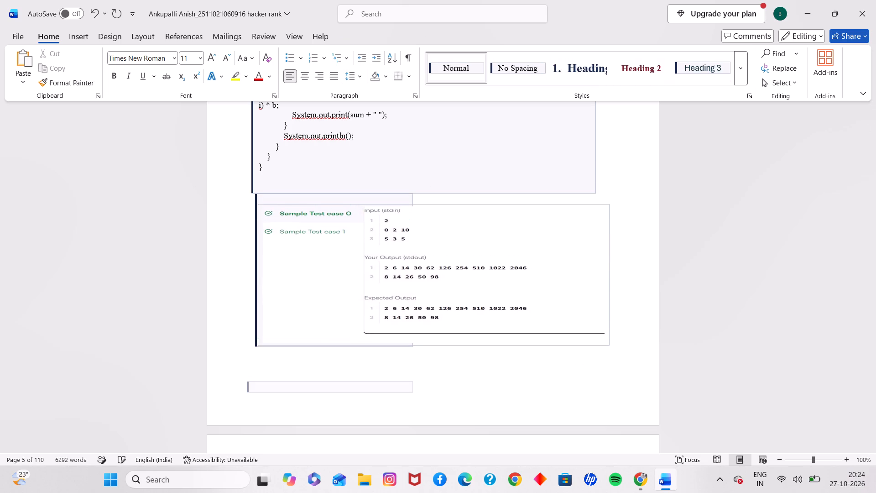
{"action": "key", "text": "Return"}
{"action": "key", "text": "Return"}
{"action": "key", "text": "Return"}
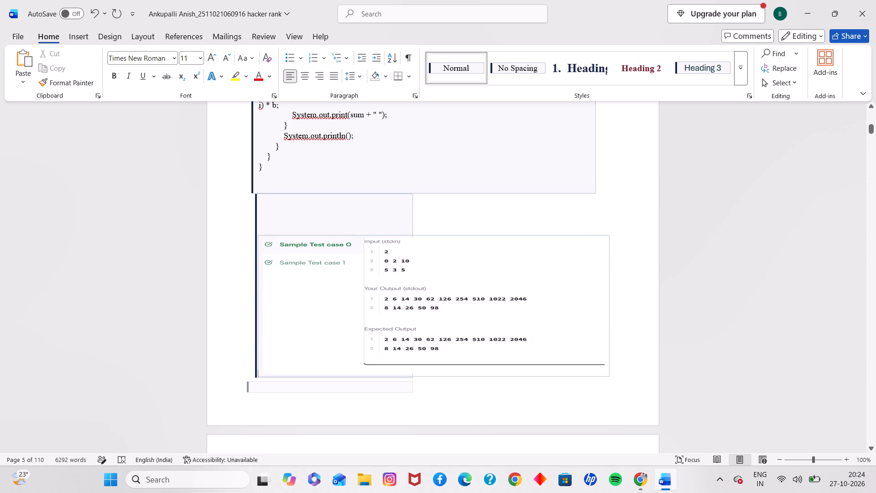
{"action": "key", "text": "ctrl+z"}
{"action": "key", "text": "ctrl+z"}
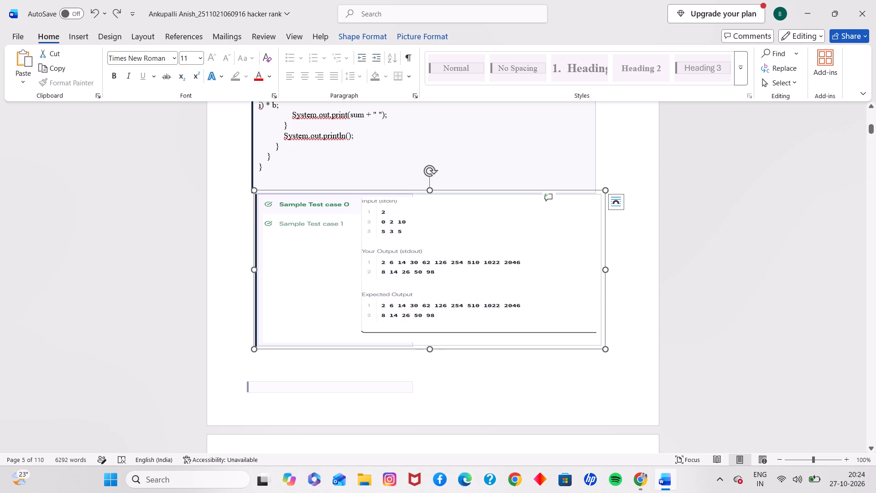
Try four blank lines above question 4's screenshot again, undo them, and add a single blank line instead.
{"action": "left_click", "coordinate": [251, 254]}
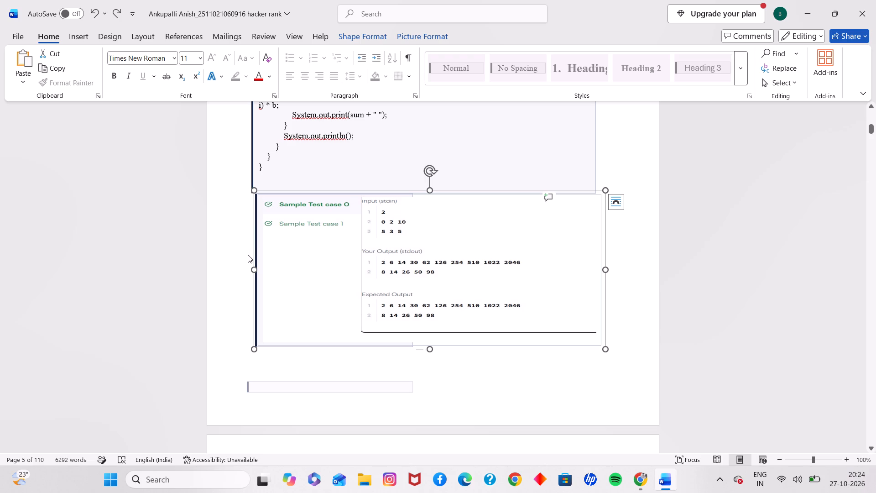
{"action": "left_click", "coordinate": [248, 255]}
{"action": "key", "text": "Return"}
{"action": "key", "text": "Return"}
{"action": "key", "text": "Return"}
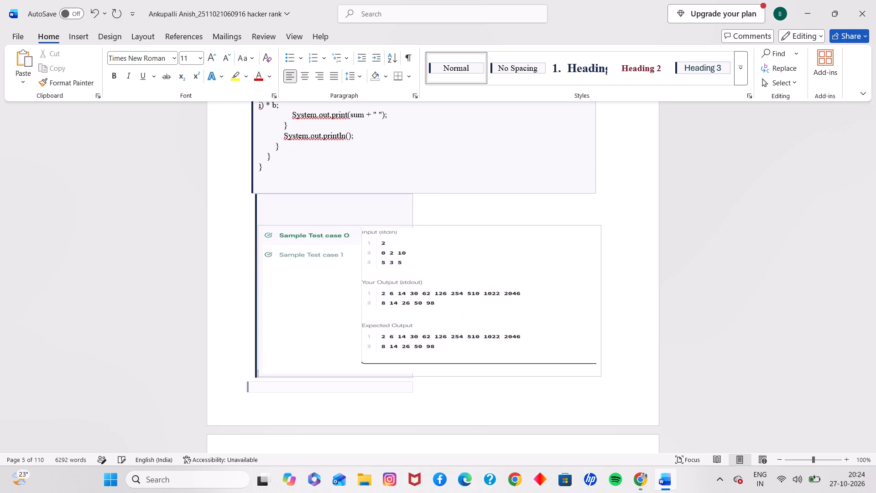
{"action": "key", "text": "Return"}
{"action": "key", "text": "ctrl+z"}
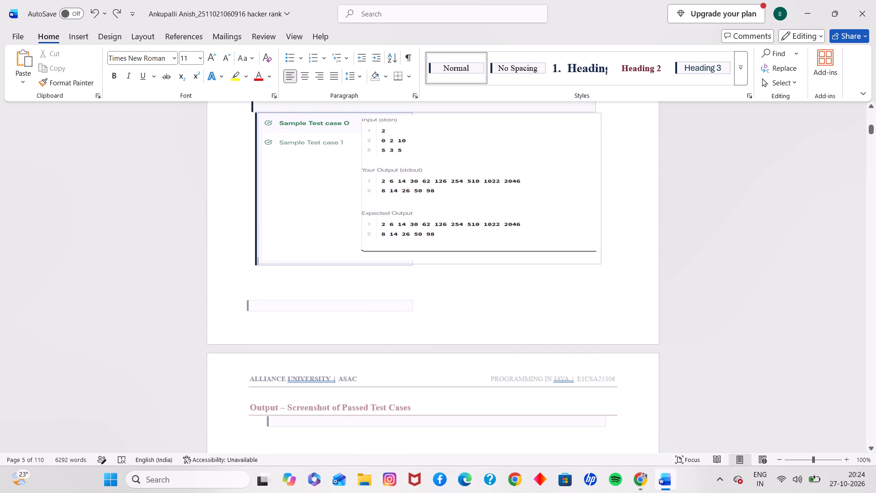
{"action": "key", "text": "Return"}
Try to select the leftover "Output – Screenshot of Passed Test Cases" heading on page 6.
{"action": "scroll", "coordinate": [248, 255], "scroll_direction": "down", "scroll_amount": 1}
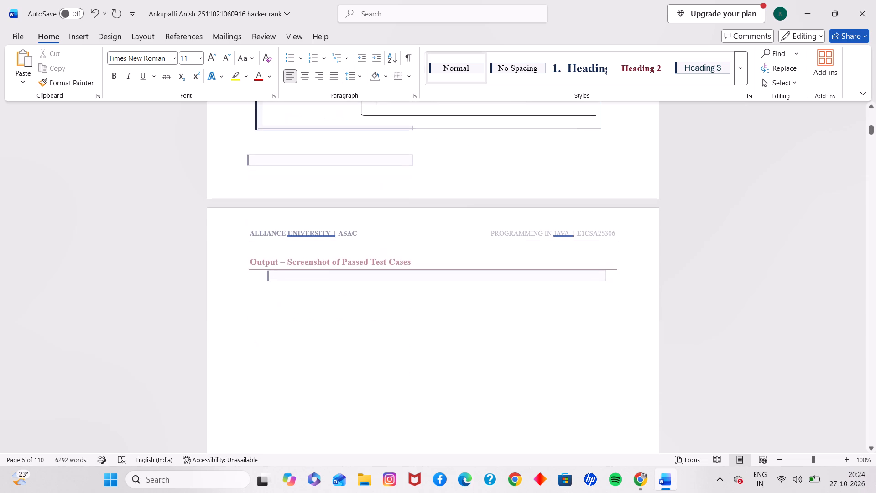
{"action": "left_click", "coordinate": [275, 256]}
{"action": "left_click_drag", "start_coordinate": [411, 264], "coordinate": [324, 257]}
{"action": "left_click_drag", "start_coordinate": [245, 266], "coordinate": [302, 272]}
Look over question 5's code and output pages for comparison, and return to question 4's screenshot.
{"action": "scroll", "coordinate": [302, 272], "scroll_direction": "down", "scroll_amount": 2}
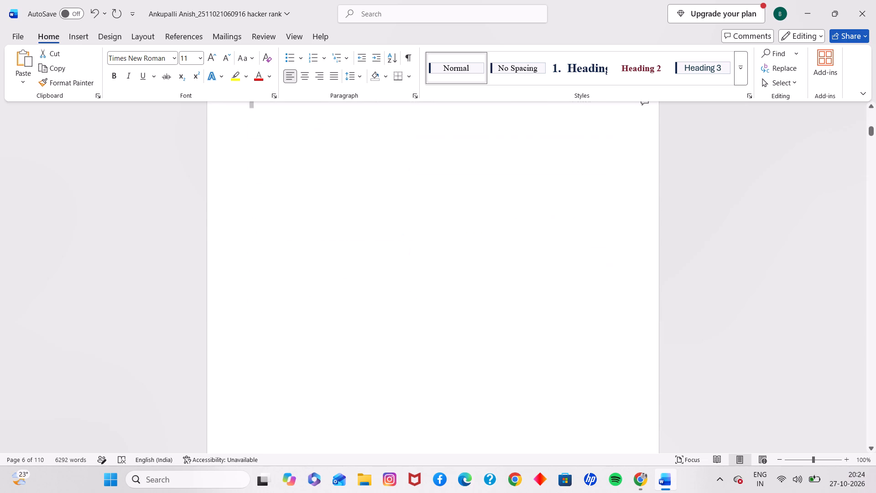
{"action": "scroll", "coordinate": [302, 272], "scroll_direction": "down", "scroll_amount": 2}
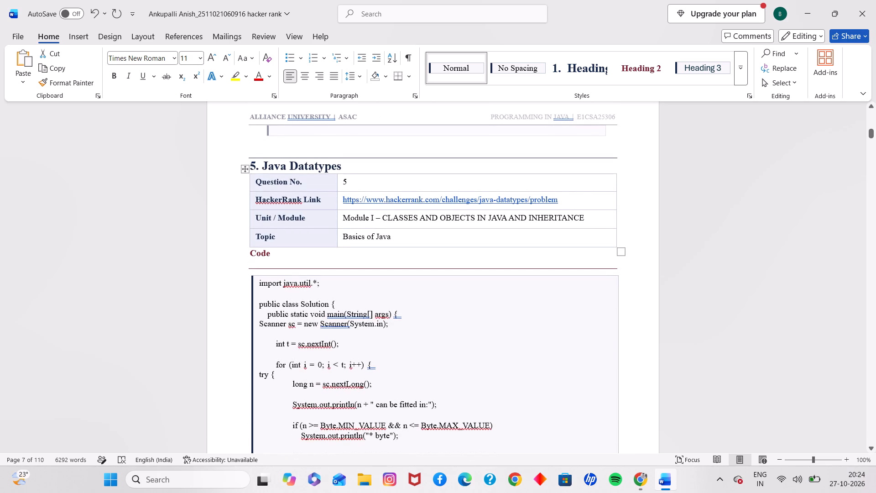
{"action": "scroll", "coordinate": [320, 222], "scroll_direction": "down", "scroll_amount": 2}
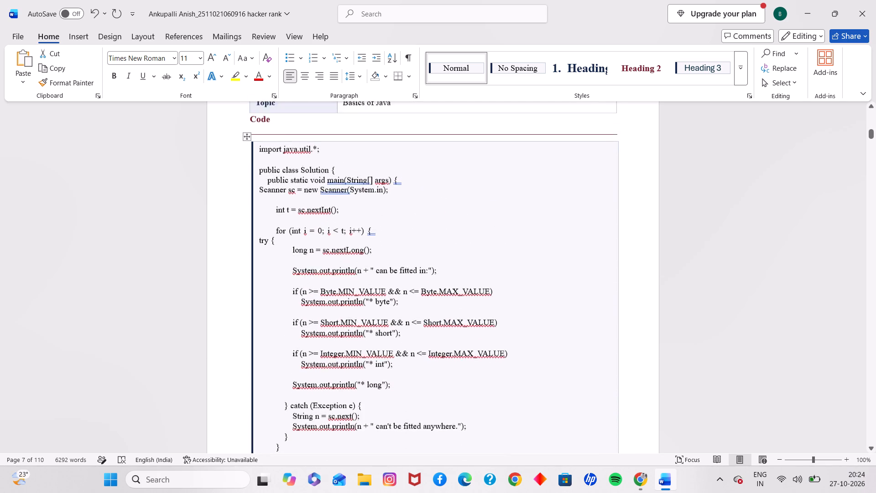
{"action": "scroll", "coordinate": [320, 222], "scroll_direction": "down", "scroll_amount": 1}
{"action": "scroll", "coordinate": [320, 222], "scroll_direction": "up", "scroll_amount": 1}
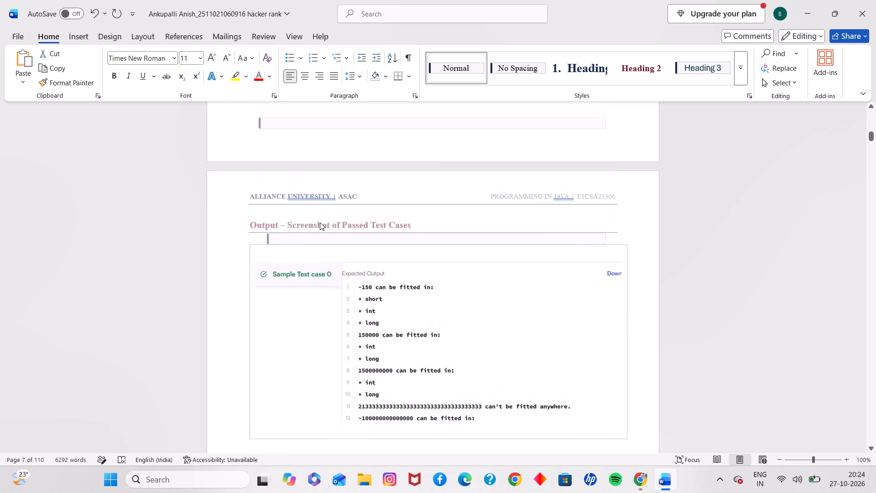
{"action": "scroll", "coordinate": [320, 222], "scroll_direction": "up", "scroll_amount": 1}
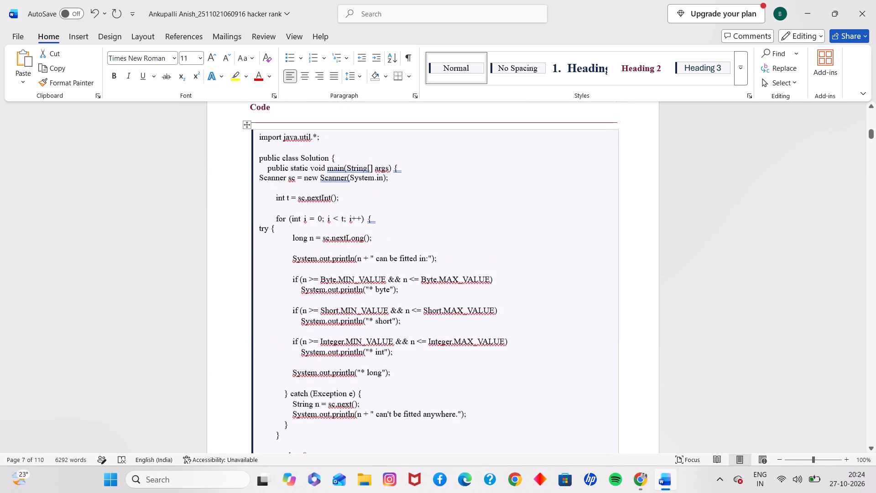
{"action": "scroll", "coordinate": [320, 222], "scroll_direction": "up", "scroll_amount": 3}
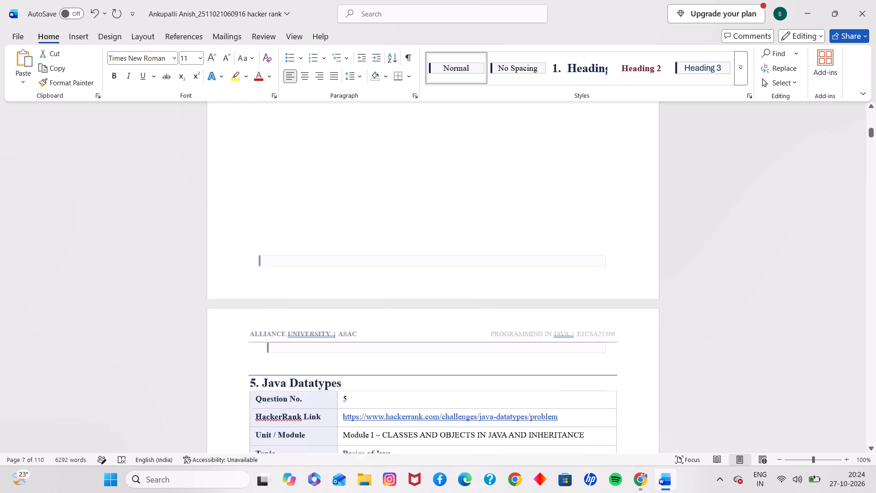
{"action": "scroll", "coordinate": [320, 222], "scroll_direction": "up", "scroll_amount": 3}
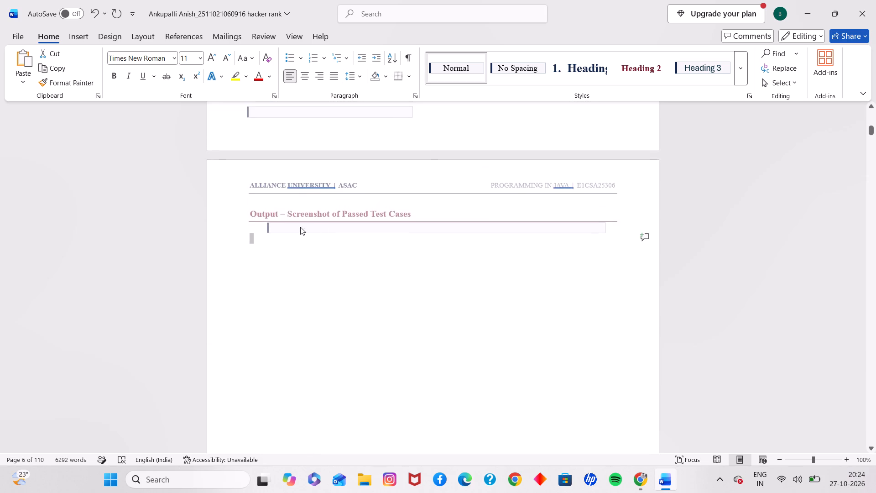
{"action": "scroll", "coordinate": [300, 227], "scroll_direction": "up", "scroll_amount": 3}
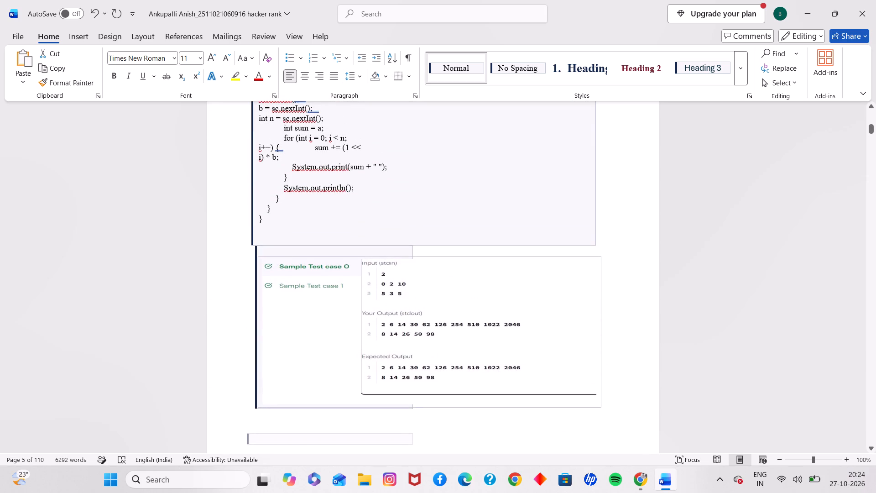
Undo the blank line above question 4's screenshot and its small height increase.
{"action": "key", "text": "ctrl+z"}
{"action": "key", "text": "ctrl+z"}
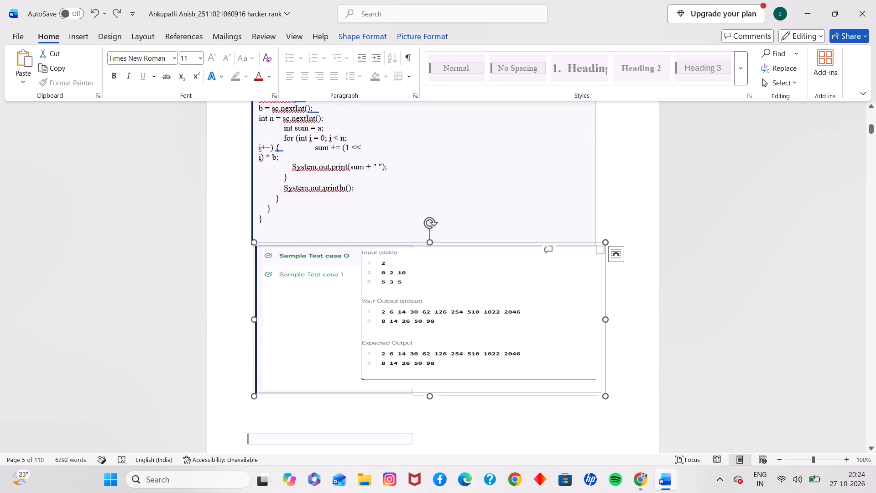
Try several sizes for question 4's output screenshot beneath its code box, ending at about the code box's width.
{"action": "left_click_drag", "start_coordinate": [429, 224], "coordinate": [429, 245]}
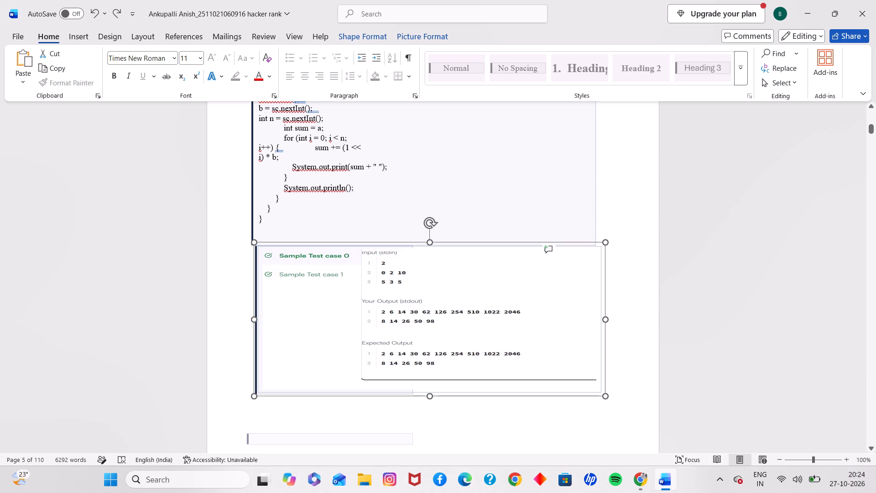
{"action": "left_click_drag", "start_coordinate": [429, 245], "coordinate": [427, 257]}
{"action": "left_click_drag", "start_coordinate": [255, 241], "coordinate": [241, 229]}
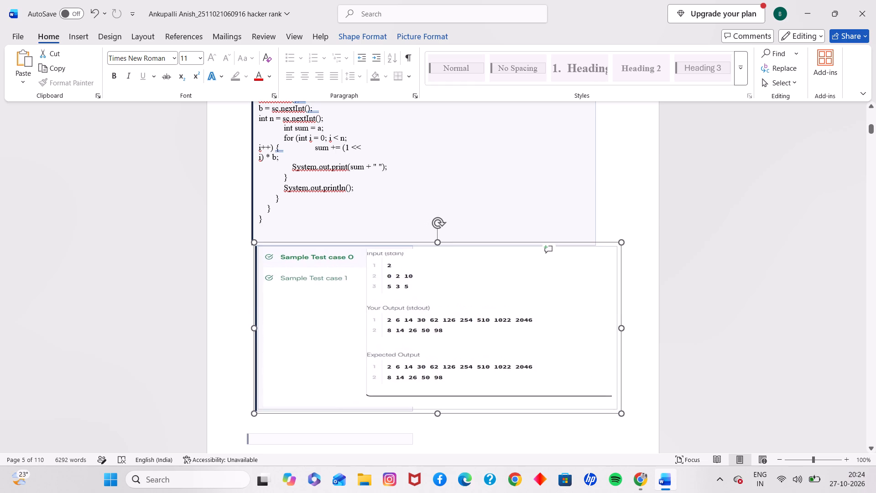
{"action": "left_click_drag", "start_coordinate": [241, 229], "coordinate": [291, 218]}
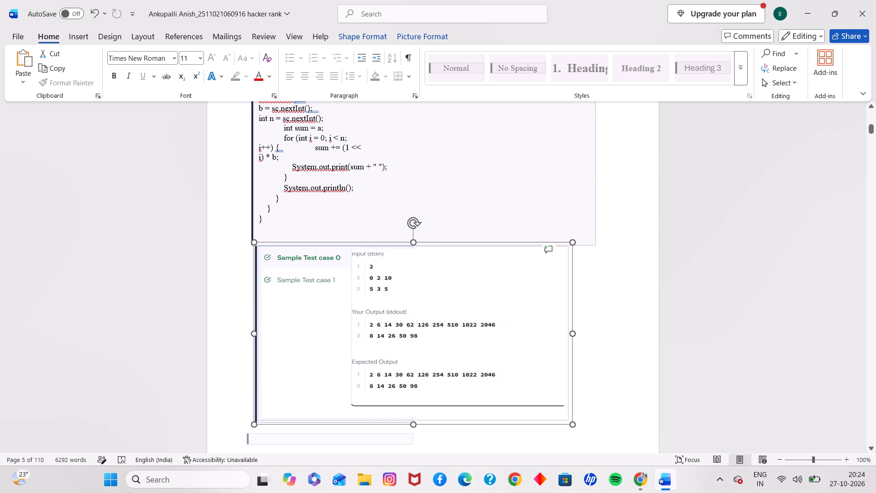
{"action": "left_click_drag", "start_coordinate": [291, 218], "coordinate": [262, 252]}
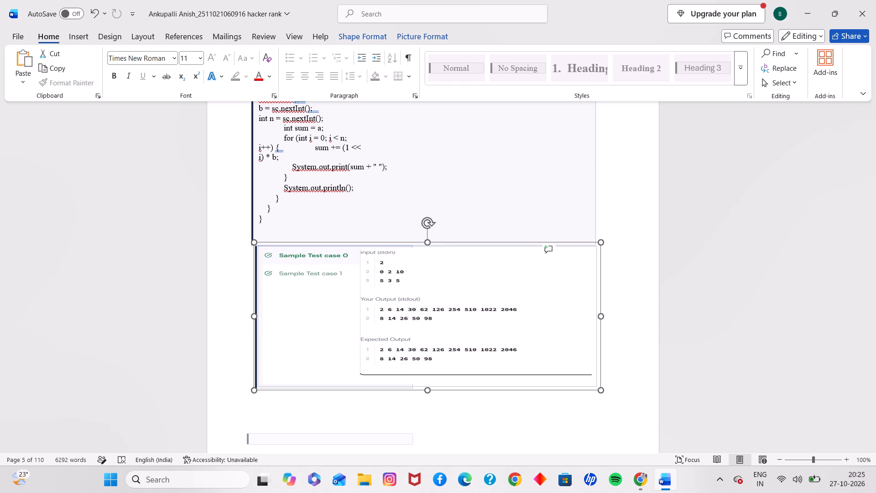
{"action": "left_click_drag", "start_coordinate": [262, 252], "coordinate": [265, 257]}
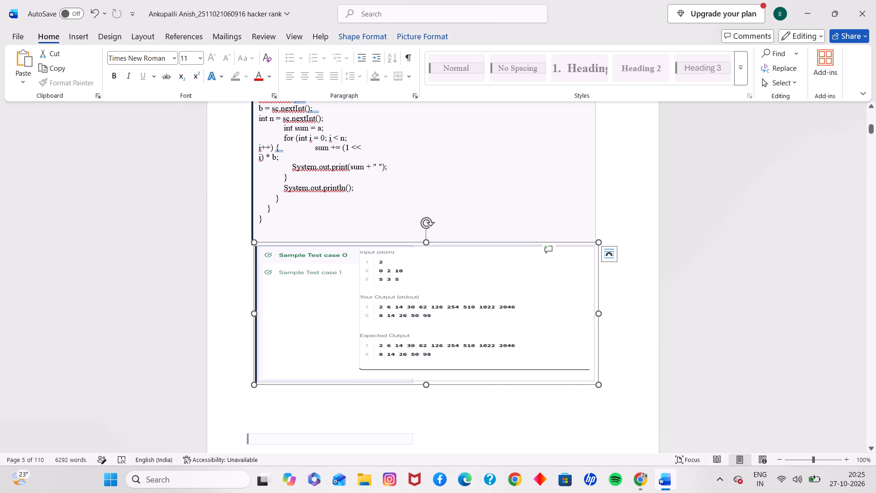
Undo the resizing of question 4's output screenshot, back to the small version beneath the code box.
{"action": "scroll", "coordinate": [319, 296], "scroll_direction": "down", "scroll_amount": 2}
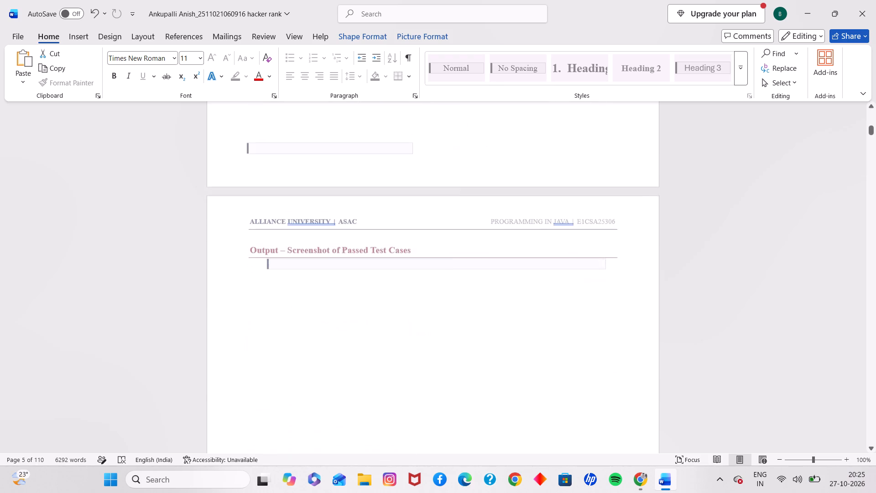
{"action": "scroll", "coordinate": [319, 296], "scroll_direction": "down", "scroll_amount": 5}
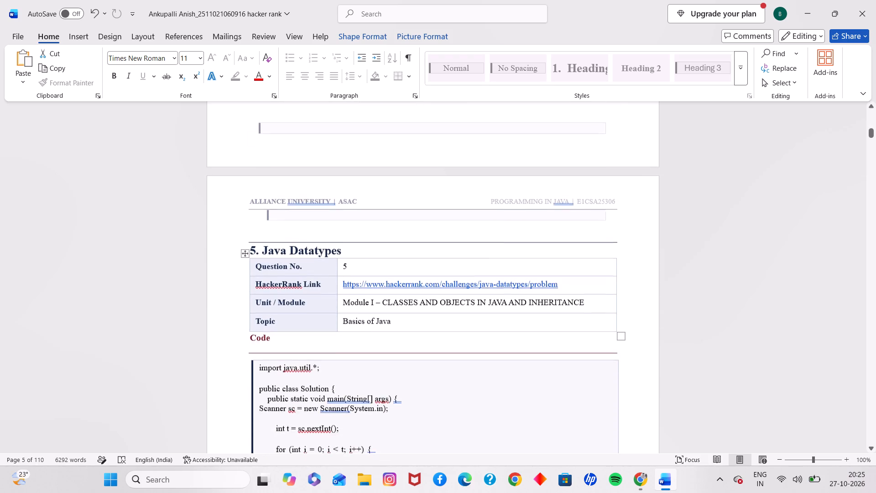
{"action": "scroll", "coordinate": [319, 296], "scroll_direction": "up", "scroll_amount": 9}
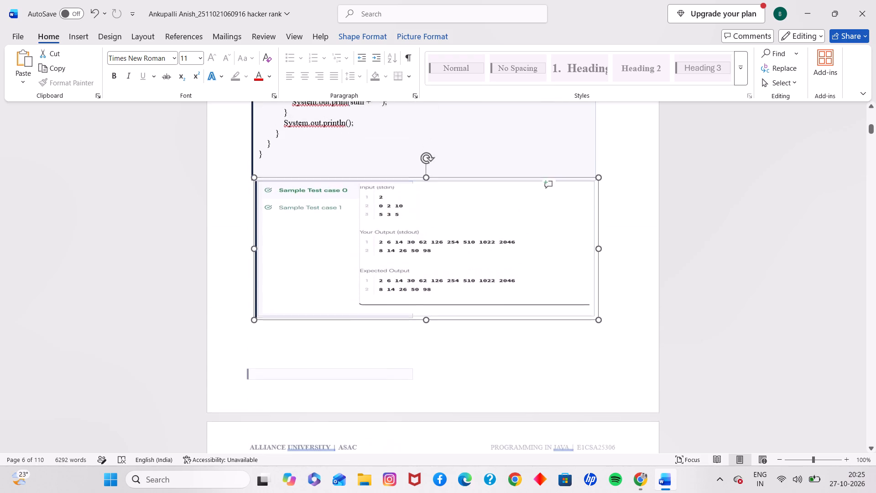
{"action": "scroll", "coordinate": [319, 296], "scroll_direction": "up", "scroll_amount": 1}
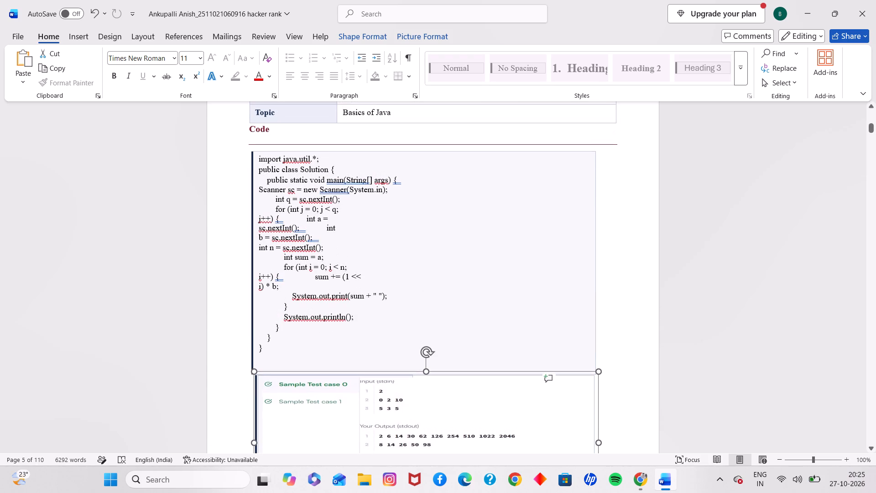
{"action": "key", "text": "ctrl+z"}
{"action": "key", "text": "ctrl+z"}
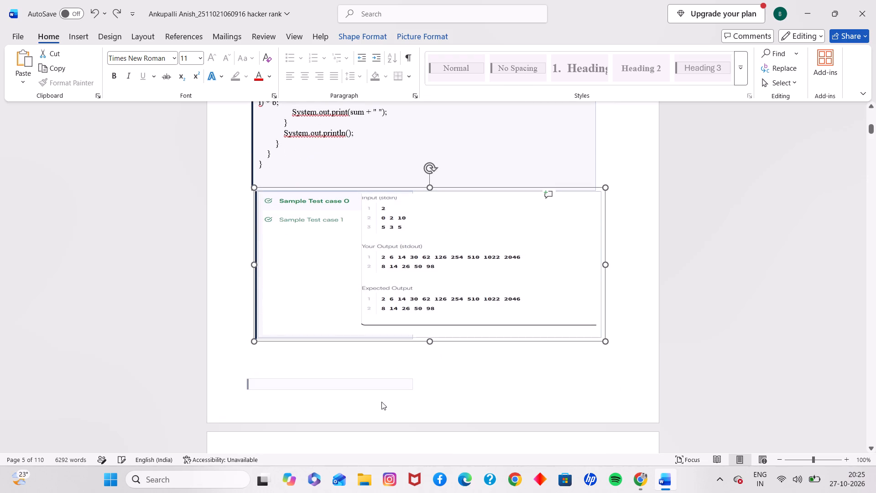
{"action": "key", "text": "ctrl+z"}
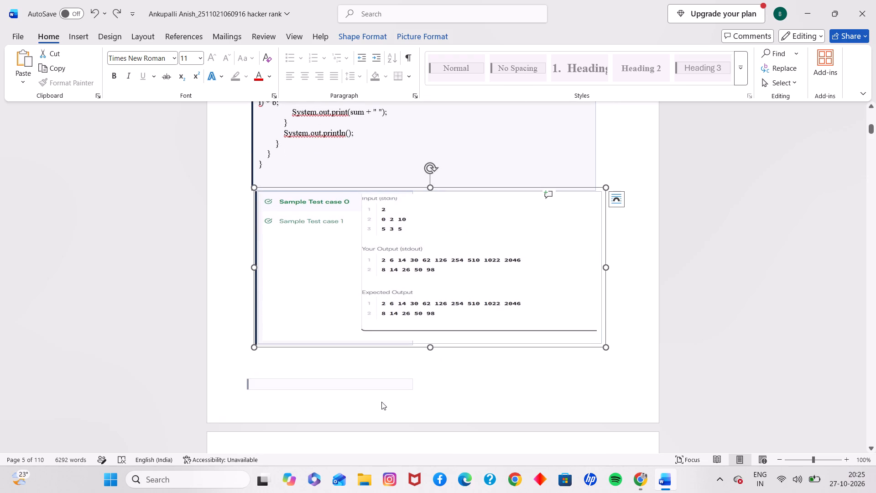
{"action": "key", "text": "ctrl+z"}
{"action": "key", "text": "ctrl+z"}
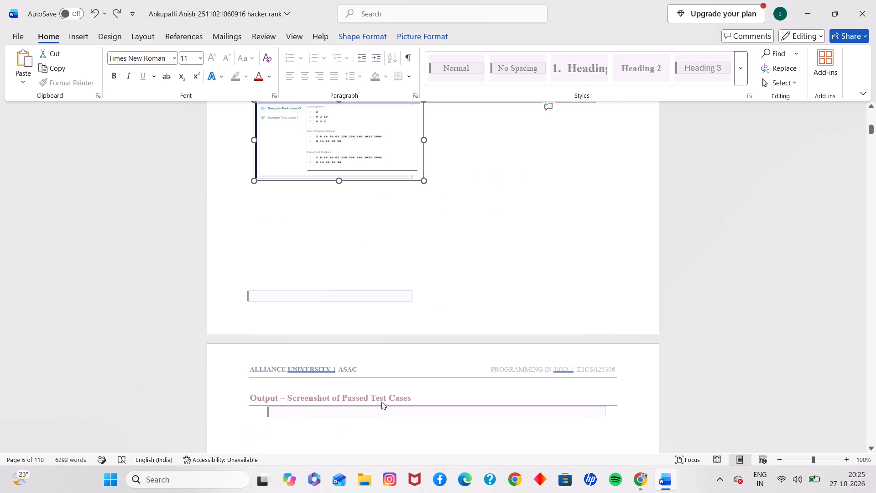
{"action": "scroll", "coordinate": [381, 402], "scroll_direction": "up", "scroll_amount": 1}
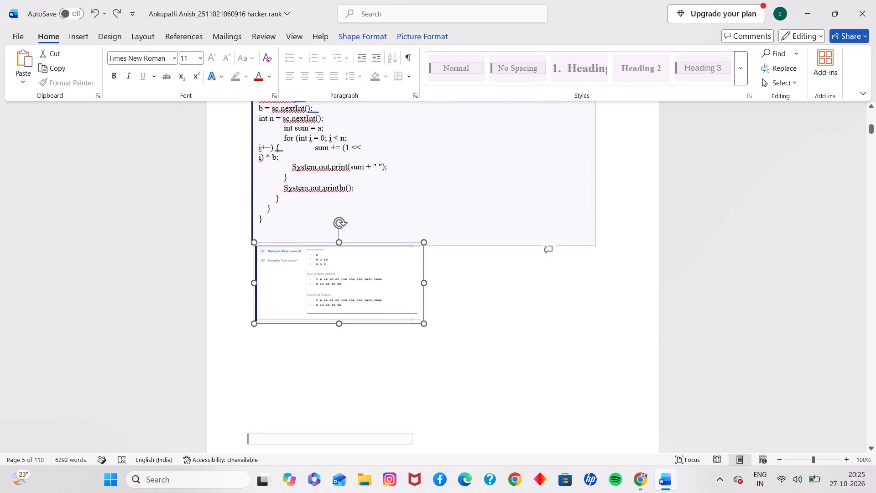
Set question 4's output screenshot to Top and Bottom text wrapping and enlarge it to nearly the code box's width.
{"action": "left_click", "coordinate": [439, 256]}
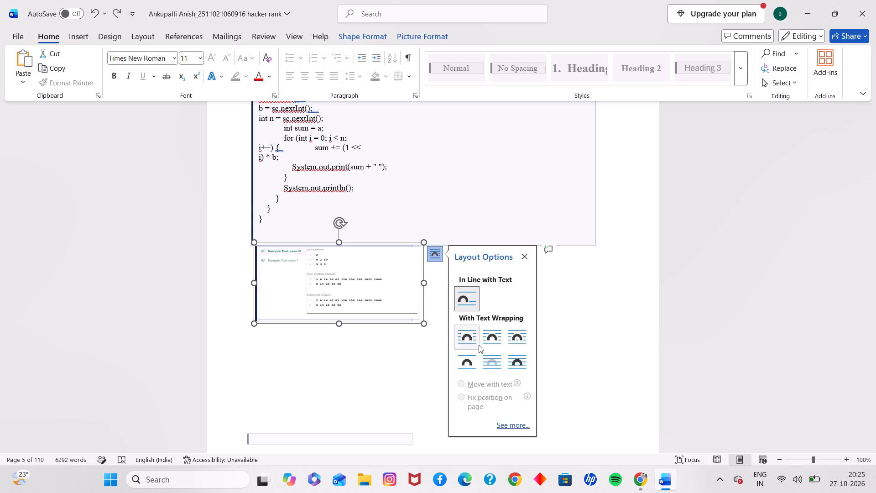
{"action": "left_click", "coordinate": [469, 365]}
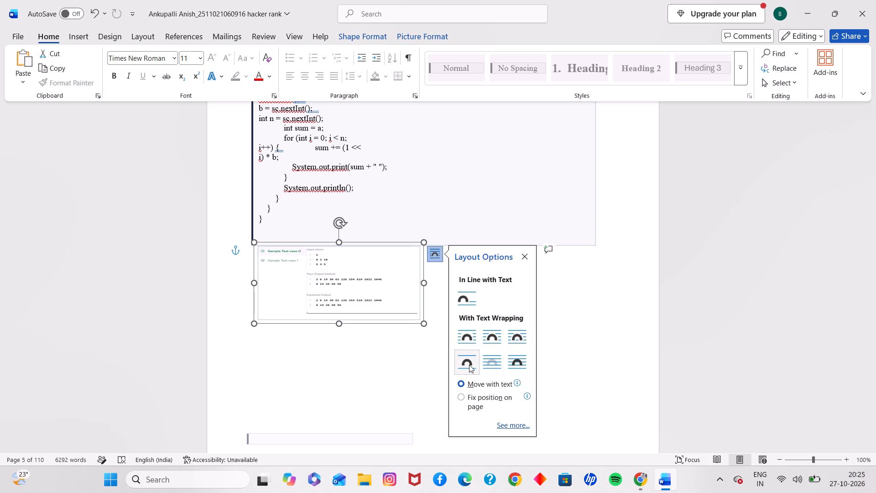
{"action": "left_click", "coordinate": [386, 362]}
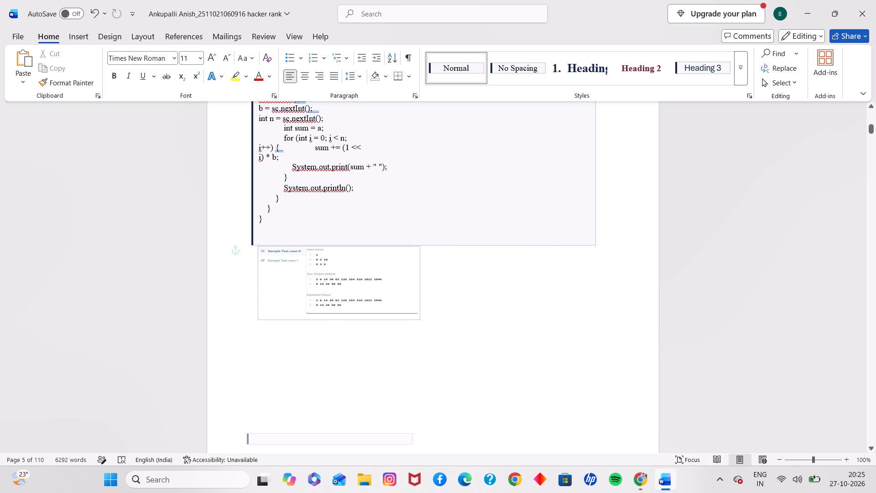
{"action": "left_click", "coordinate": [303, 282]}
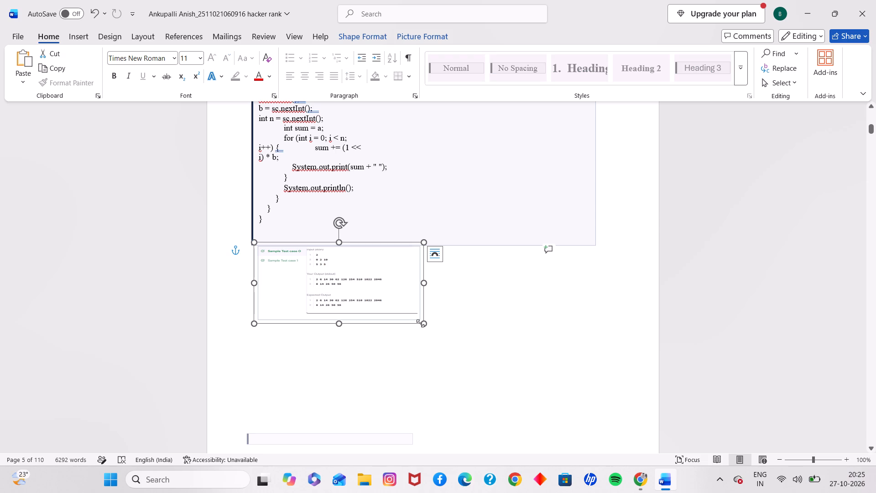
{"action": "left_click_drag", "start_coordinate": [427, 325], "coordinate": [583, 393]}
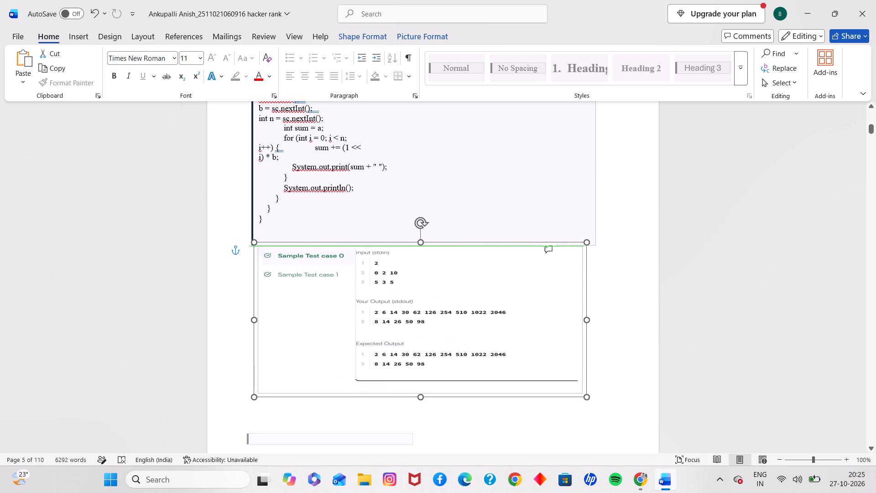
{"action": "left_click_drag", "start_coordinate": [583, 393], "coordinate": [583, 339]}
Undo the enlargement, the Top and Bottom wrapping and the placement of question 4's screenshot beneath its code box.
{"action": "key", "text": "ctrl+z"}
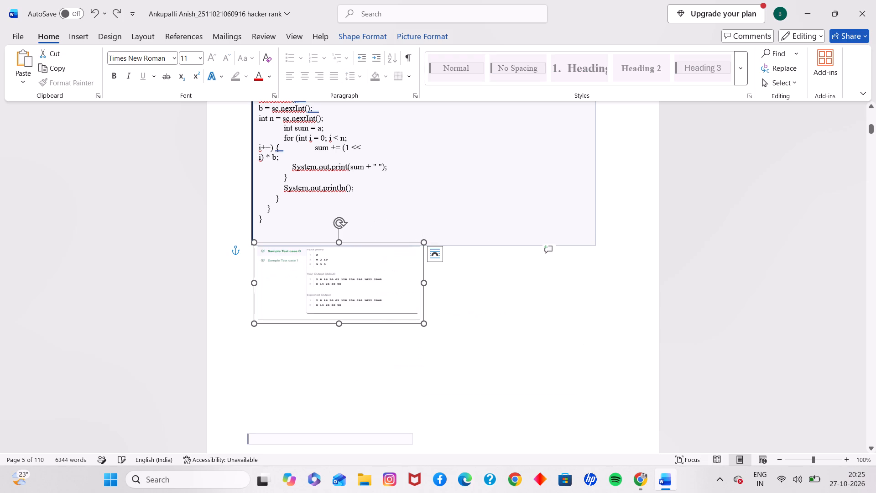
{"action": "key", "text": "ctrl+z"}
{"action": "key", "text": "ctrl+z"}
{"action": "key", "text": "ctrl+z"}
Delete the page gap and blank lines before the "5. Java Datatypes" heading so it directly follows question 4's output screenshot.
{"action": "scroll", "coordinate": [583, 339], "scroll_direction": "up", "scroll_amount": 1}
{"action": "scroll", "coordinate": [583, 339], "scroll_direction": "down", "scroll_amount": 1}
{"action": "scroll", "coordinate": [583, 339], "scroll_direction": "up", "scroll_amount": 1}
{"action": "scroll", "coordinate": [583, 339], "scroll_direction": "down", "scroll_amount": 2}
{"action": "scroll", "coordinate": [583, 339], "scroll_direction": "up", "scroll_amount": 1}
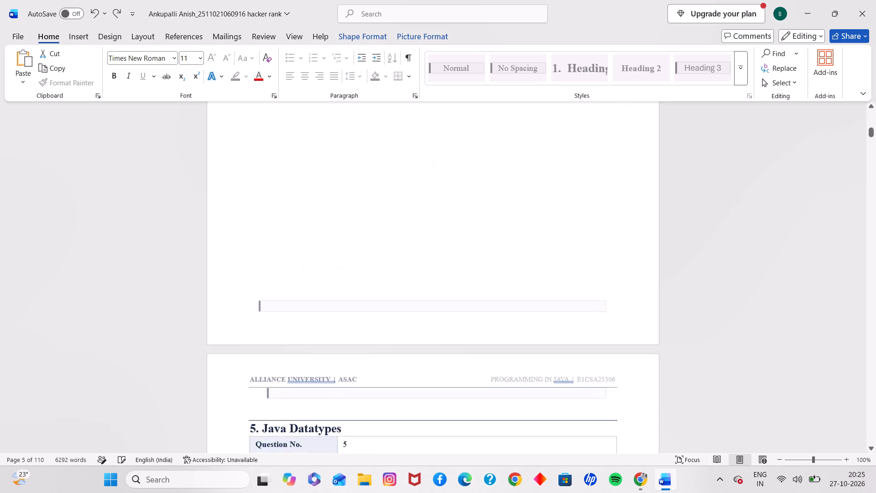
{"action": "scroll", "coordinate": [583, 339], "scroll_direction": "up", "scroll_amount": 1}
{"action": "scroll", "coordinate": [583, 339], "scroll_direction": "down", "scroll_amount": 1}
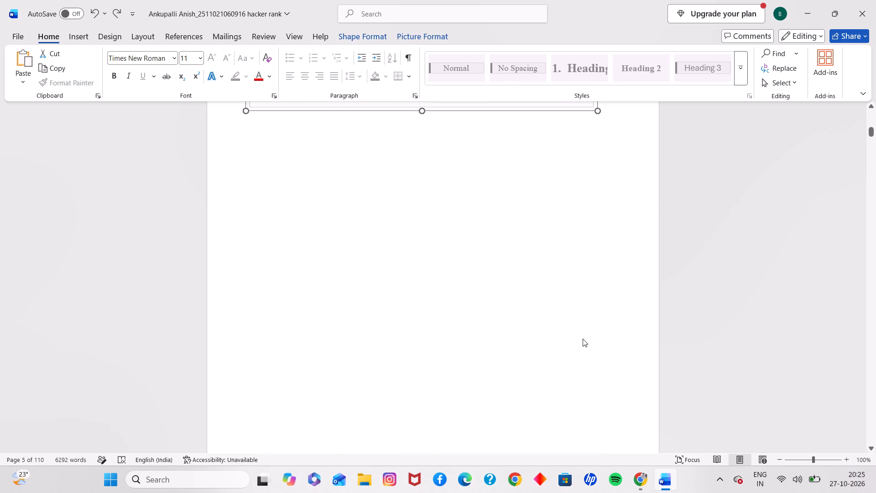
{"action": "scroll", "coordinate": [583, 339], "scroll_direction": "down", "scroll_amount": 2}
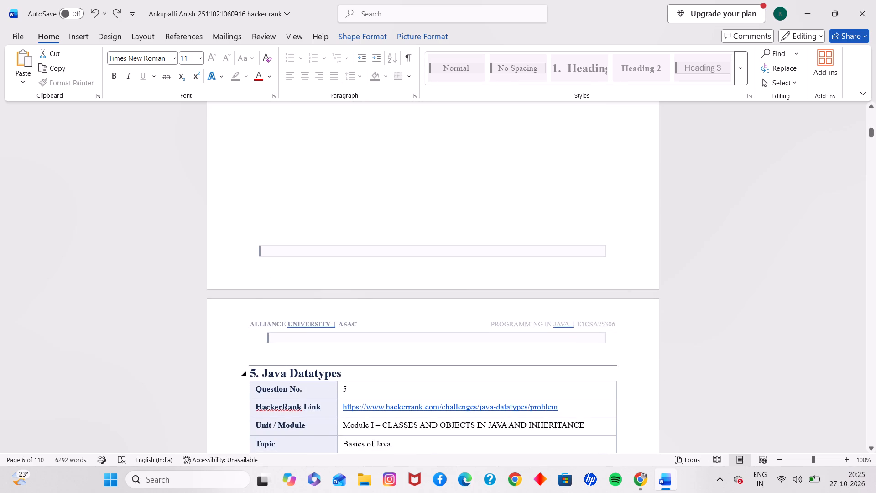
{"action": "left_click", "coordinate": [250, 376]}
{"action": "key", "text": "Left"}
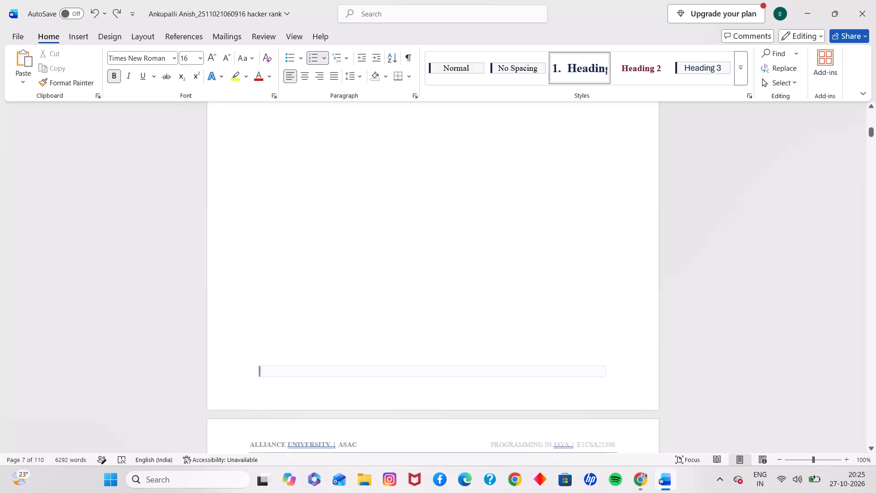
{"action": "scroll", "coordinate": [250, 376], "scroll_direction": "up", "scroll_amount": 3}
{"action": "scroll", "coordinate": [250, 376], "scroll_direction": "down", "scroll_amount": 5}
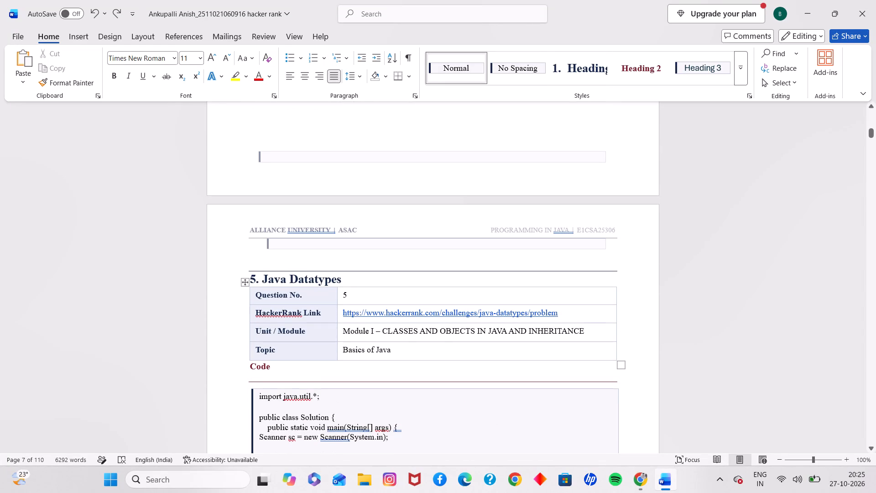
{"action": "key", "text": "BackSpace"}
{"action": "key", "text": "BackSpace"}
{"action": "scroll", "coordinate": [250, 376], "scroll_direction": "up", "scroll_amount": 1}
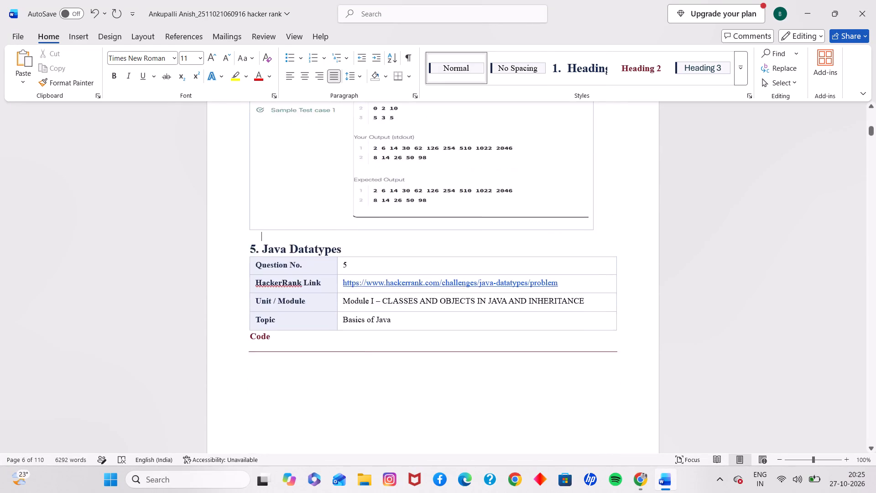
{"action": "scroll", "coordinate": [250, 376], "scroll_direction": "up", "scroll_amount": 1}
{"action": "key", "text": "BackSpace"}
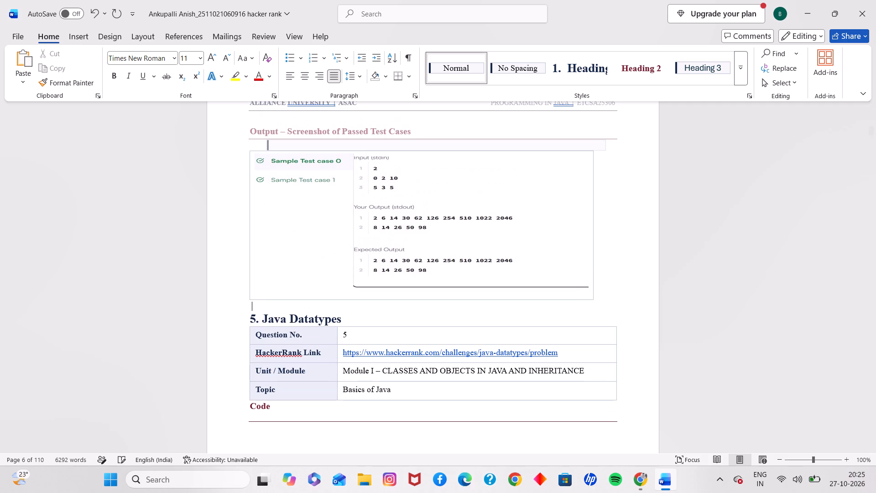
Look over the code and output pages of questions 2 to 4 for comparison, and return to question 4's code box.
{"action": "scroll", "coordinate": [250, 376], "scroll_direction": "up", "scroll_amount": 1}
{"action": "scroll", "coordinate": [289, 451], "scroll_direction": "up", "scroll_amount": 2}
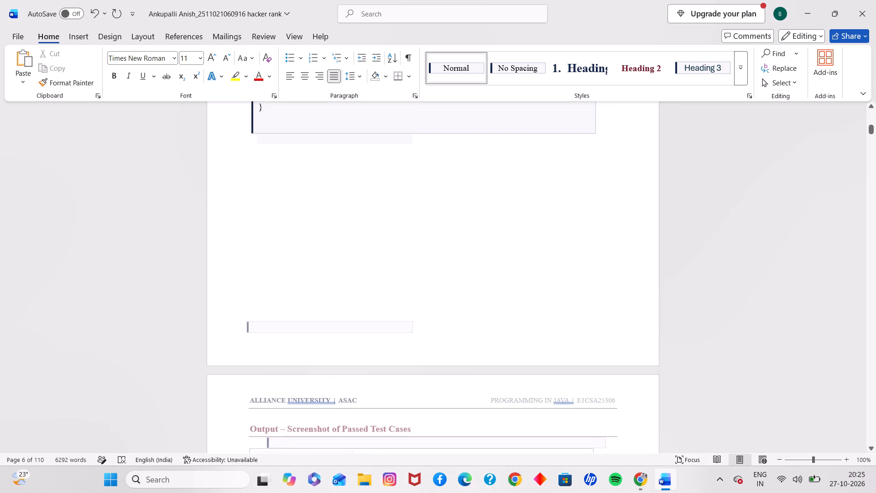
{"action": "scroll", "coordinate": [308, 291], "scroll_direction": "up", "scroll_amount": 3}
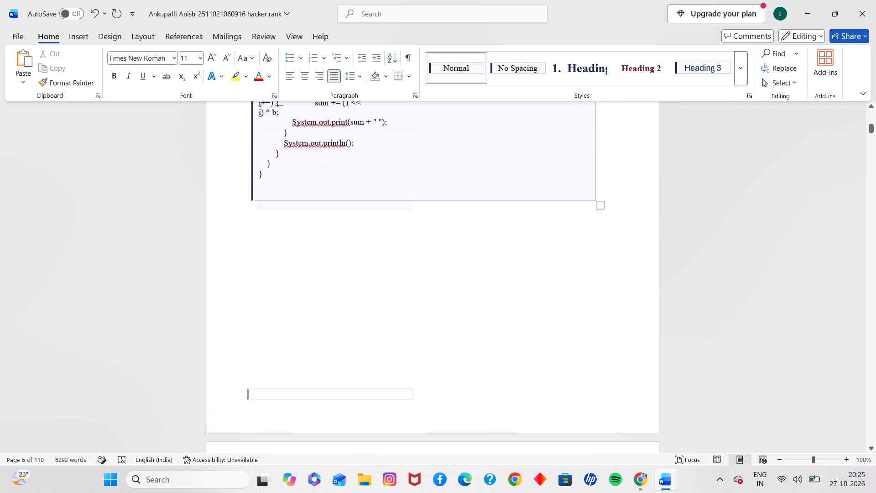
{"action": "scroll", "coordinate": [308, 291], "scroll_direction": "up", "scroll_amount": 6}
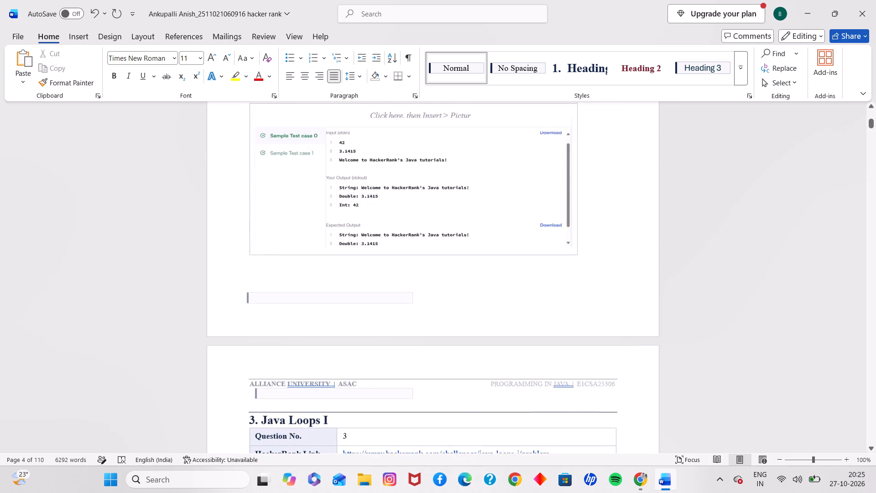
{"action": "scroll", "coordinate": [308, 291], "scroll_direction": "up", "scroll_amount": 1}
{"action": "scroll", "coordinate": [308, 291], "scroll_direction": "down", "scroll_amount": 7}
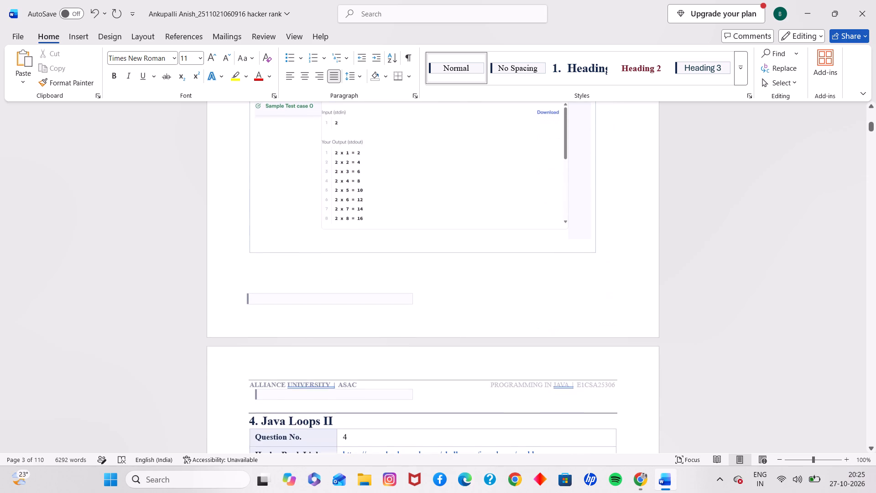
{"action": "scroll", "coordinate": [308, 291], "scroll_direction": "right", "scroll_amount": 1}
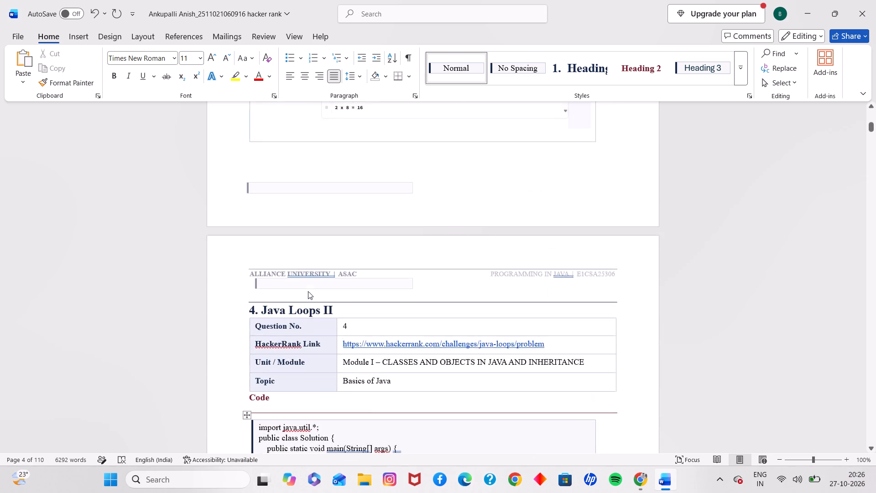
{"action": "scroll", "coordinate": [308, 291], "scroll_direction": "up", "scroll_amount": 2}
{"action": "scroll", "coordinate": [308, 291], "scroll_direction": "down", "scroll_amount": 3}
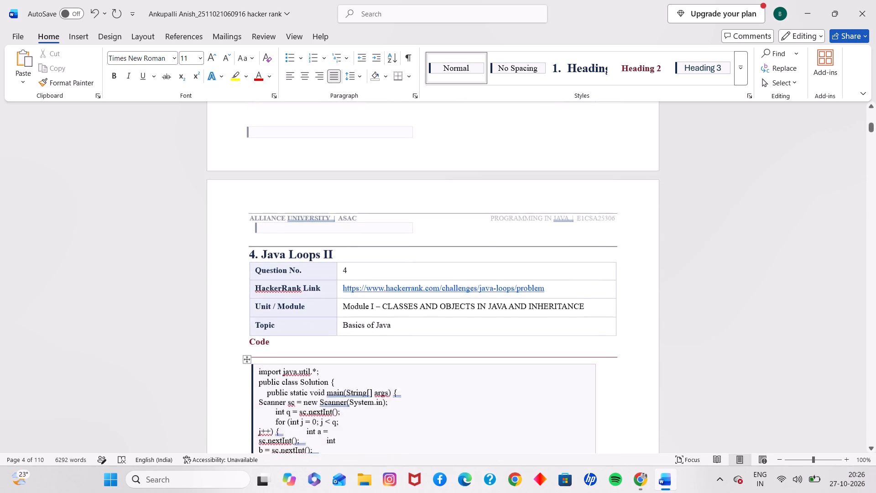
{"action": "scroll", "coordinate": [308, 291], "scroll_direction": "down", "scroll_amount": 4}
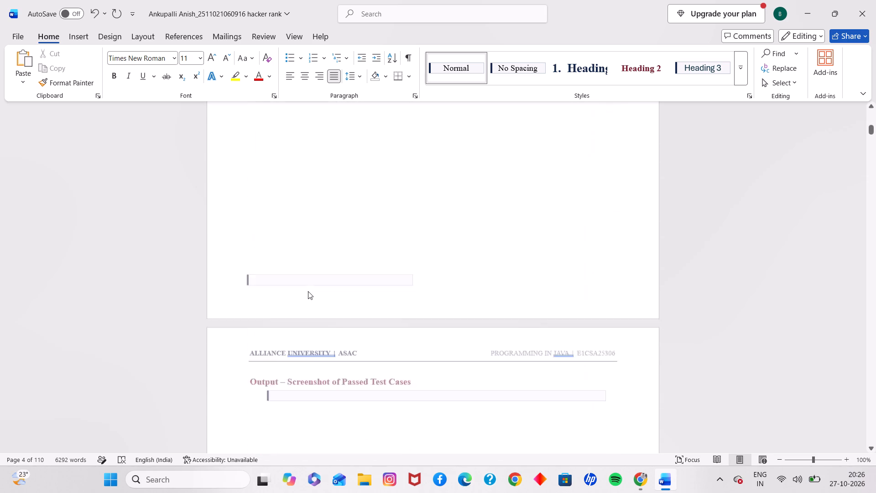
{"action": "scroll", "coordinate": [308, 291], "scroll_direction": "up", "scroll_amount": 3}
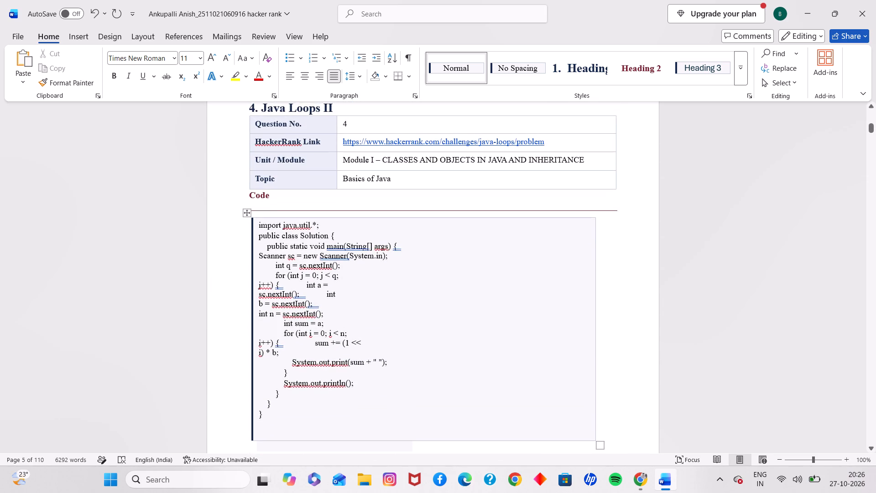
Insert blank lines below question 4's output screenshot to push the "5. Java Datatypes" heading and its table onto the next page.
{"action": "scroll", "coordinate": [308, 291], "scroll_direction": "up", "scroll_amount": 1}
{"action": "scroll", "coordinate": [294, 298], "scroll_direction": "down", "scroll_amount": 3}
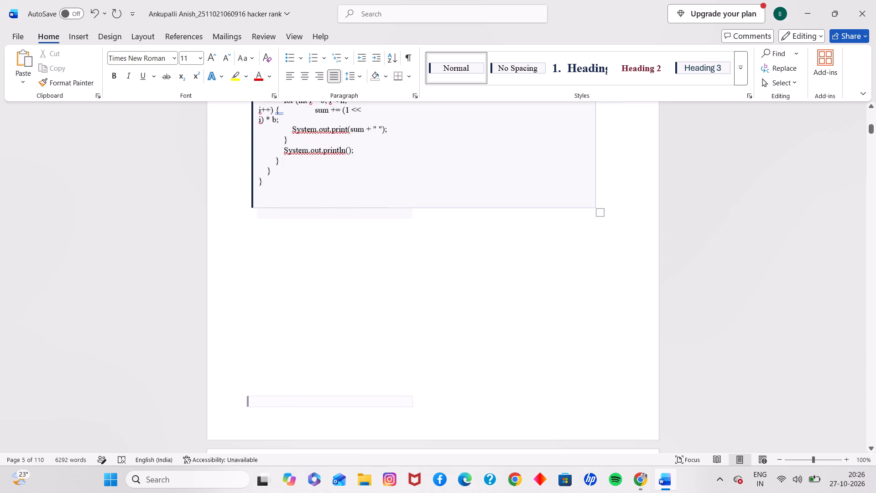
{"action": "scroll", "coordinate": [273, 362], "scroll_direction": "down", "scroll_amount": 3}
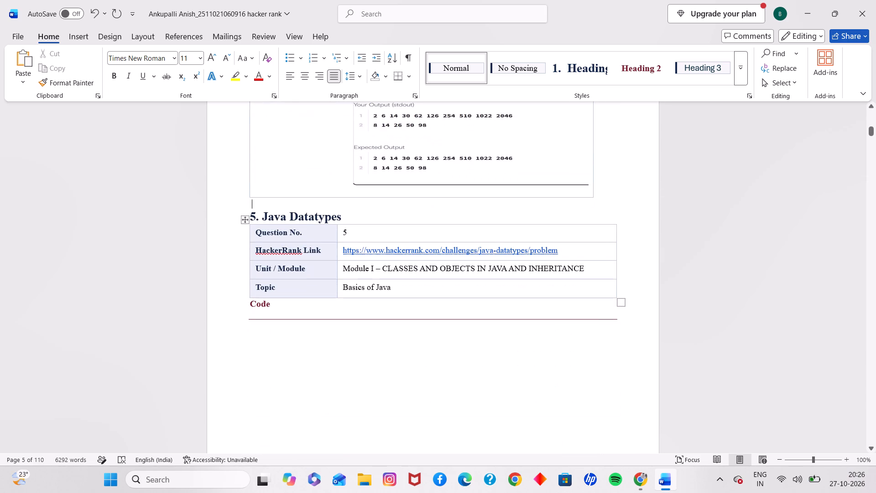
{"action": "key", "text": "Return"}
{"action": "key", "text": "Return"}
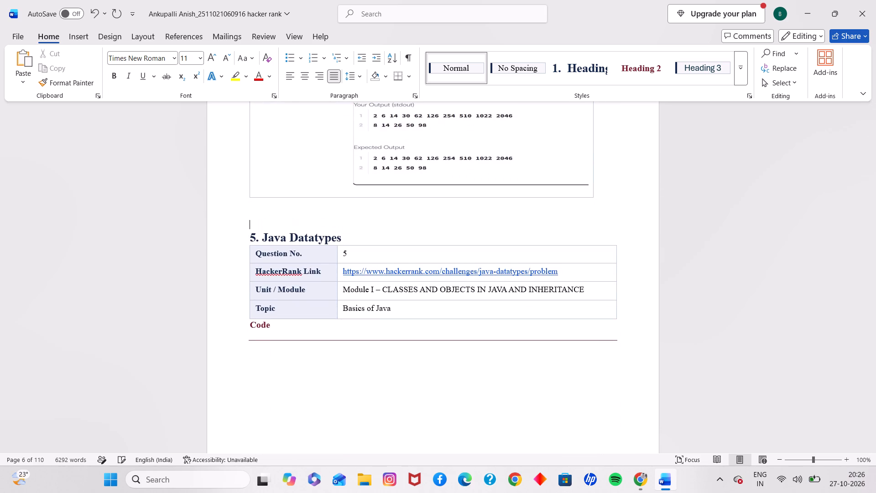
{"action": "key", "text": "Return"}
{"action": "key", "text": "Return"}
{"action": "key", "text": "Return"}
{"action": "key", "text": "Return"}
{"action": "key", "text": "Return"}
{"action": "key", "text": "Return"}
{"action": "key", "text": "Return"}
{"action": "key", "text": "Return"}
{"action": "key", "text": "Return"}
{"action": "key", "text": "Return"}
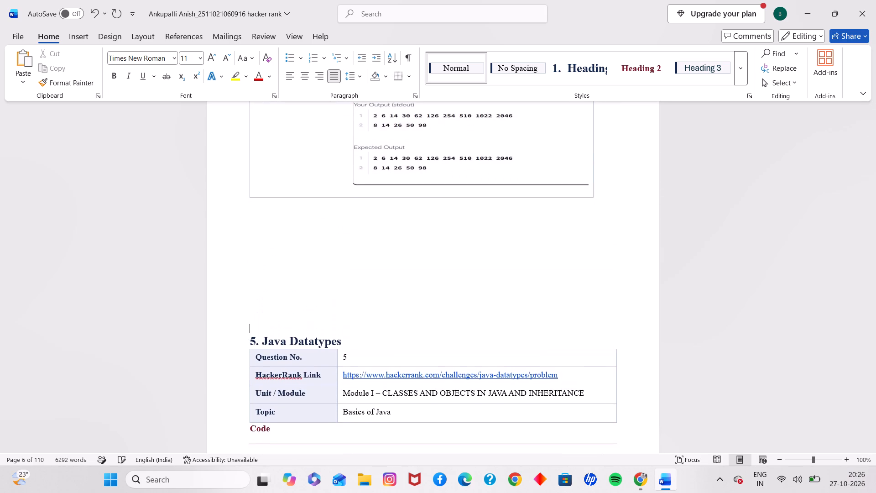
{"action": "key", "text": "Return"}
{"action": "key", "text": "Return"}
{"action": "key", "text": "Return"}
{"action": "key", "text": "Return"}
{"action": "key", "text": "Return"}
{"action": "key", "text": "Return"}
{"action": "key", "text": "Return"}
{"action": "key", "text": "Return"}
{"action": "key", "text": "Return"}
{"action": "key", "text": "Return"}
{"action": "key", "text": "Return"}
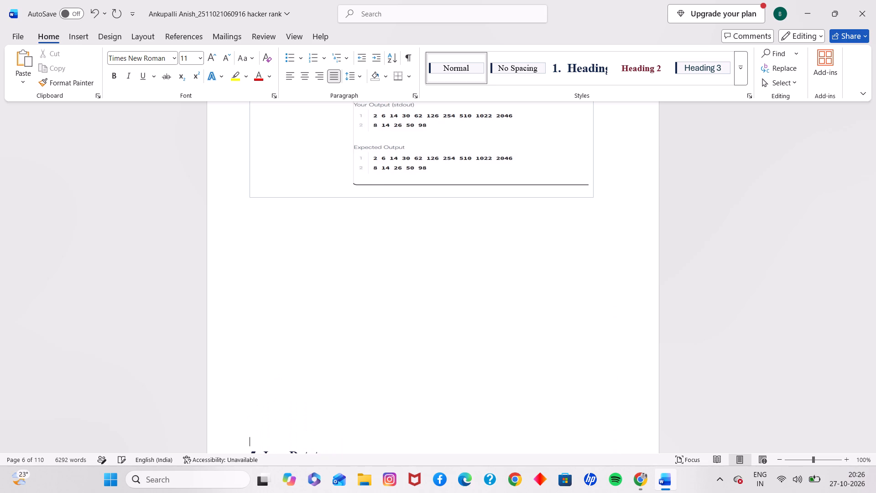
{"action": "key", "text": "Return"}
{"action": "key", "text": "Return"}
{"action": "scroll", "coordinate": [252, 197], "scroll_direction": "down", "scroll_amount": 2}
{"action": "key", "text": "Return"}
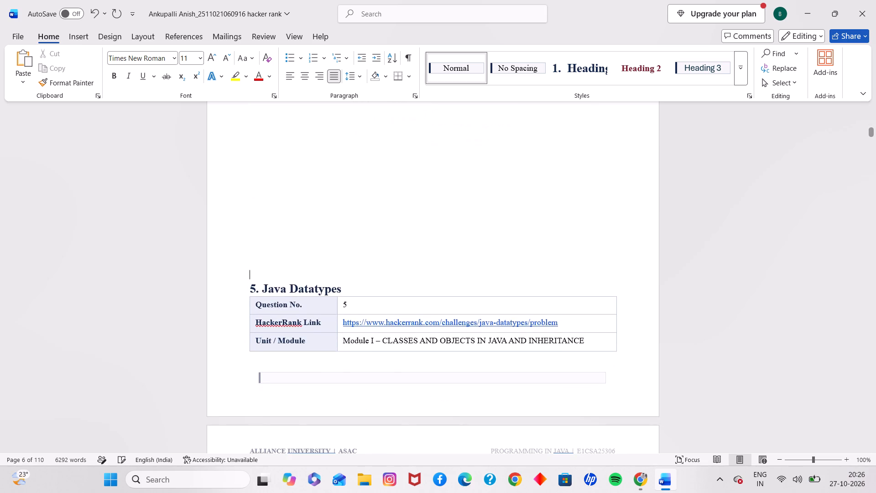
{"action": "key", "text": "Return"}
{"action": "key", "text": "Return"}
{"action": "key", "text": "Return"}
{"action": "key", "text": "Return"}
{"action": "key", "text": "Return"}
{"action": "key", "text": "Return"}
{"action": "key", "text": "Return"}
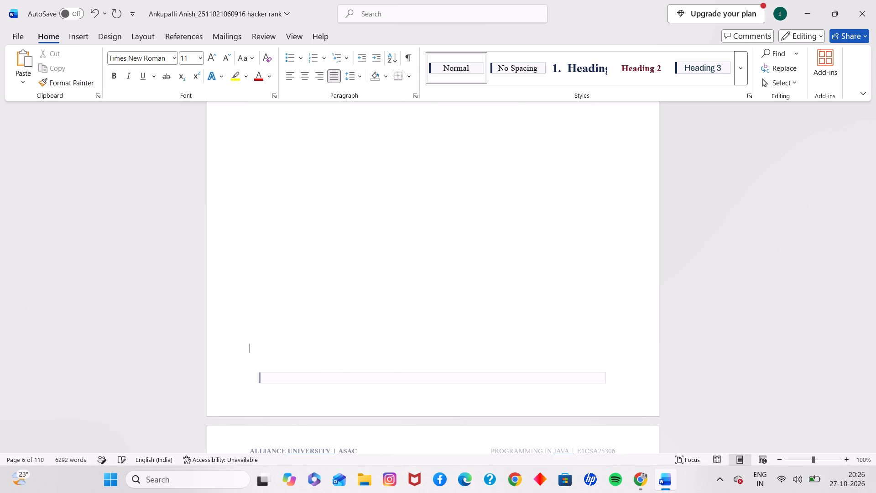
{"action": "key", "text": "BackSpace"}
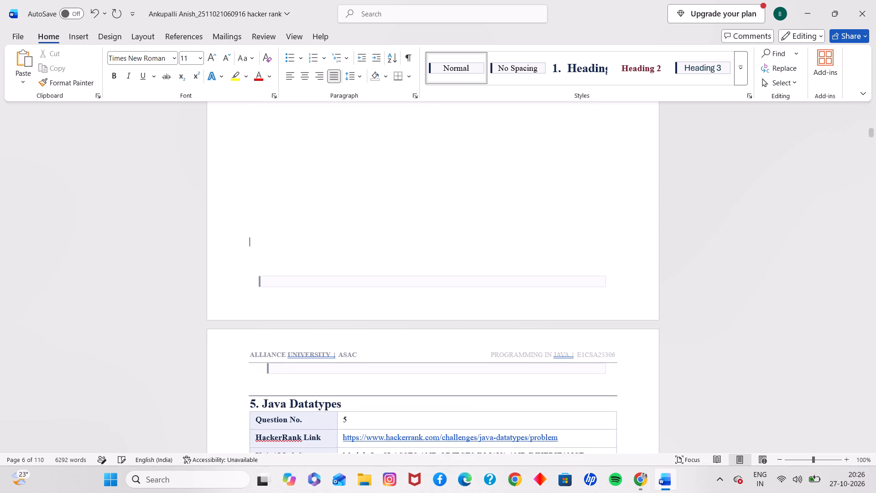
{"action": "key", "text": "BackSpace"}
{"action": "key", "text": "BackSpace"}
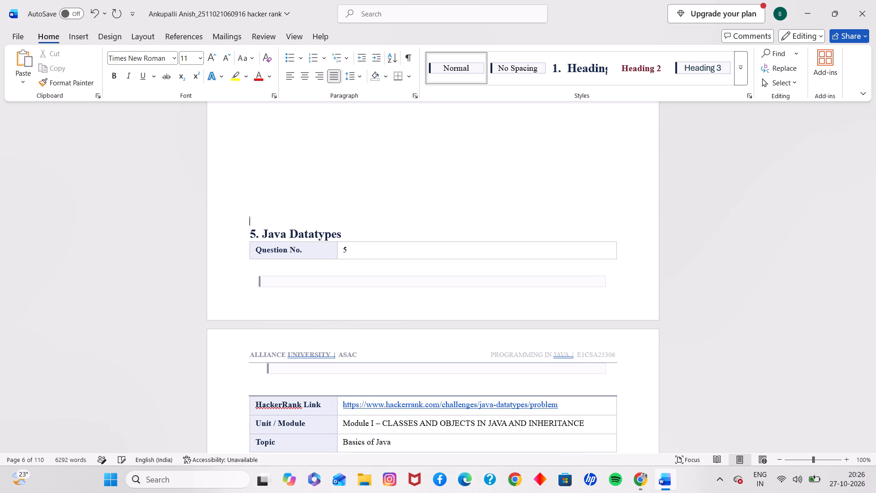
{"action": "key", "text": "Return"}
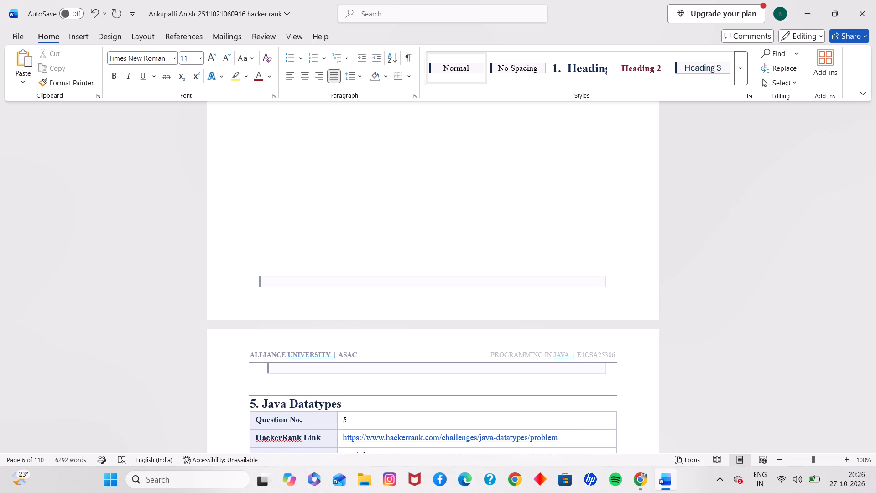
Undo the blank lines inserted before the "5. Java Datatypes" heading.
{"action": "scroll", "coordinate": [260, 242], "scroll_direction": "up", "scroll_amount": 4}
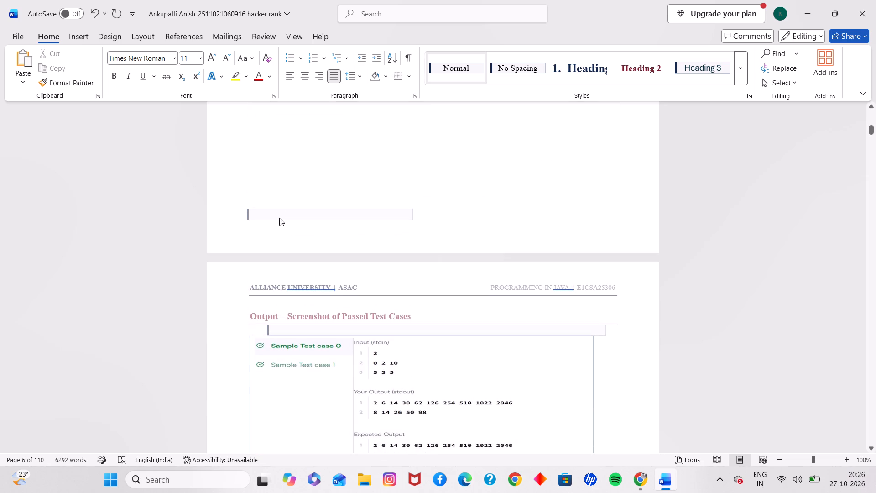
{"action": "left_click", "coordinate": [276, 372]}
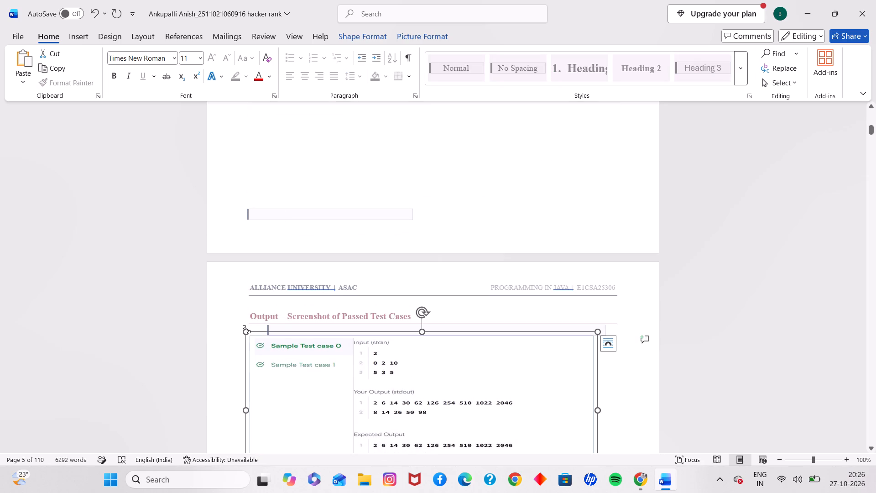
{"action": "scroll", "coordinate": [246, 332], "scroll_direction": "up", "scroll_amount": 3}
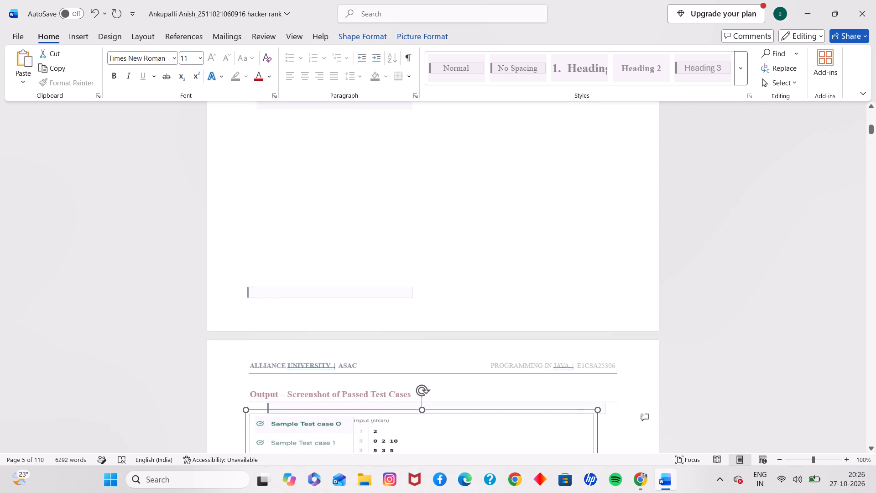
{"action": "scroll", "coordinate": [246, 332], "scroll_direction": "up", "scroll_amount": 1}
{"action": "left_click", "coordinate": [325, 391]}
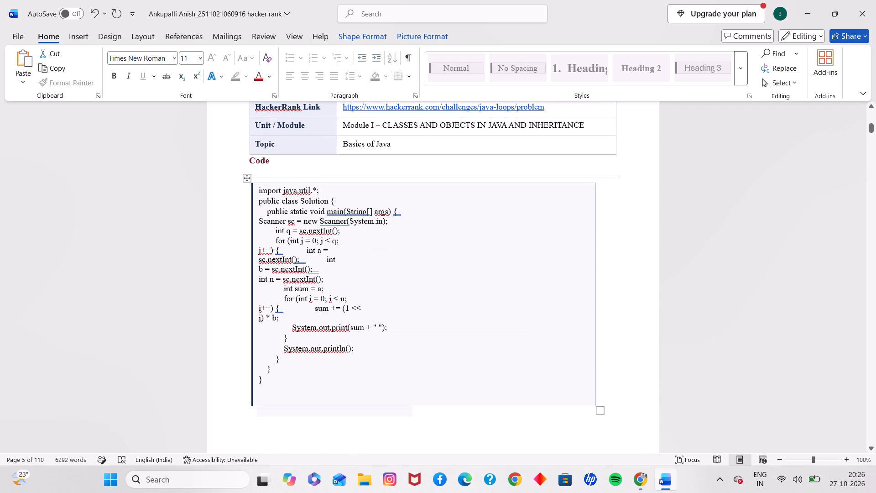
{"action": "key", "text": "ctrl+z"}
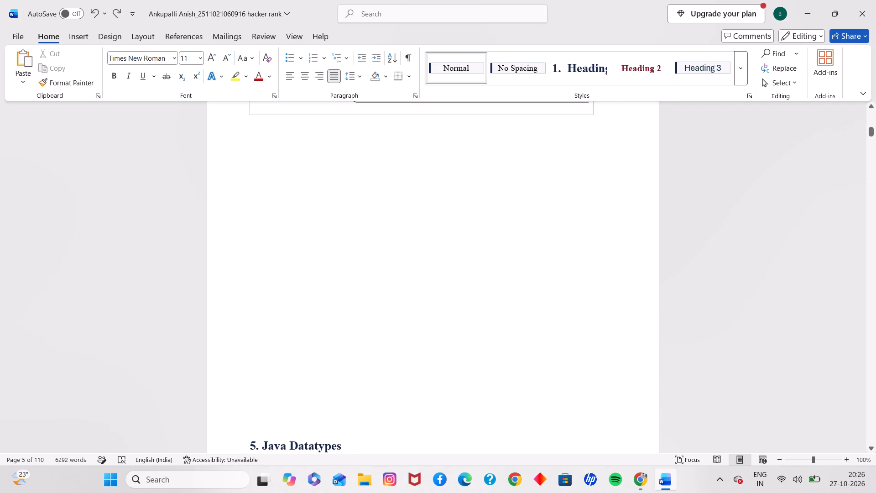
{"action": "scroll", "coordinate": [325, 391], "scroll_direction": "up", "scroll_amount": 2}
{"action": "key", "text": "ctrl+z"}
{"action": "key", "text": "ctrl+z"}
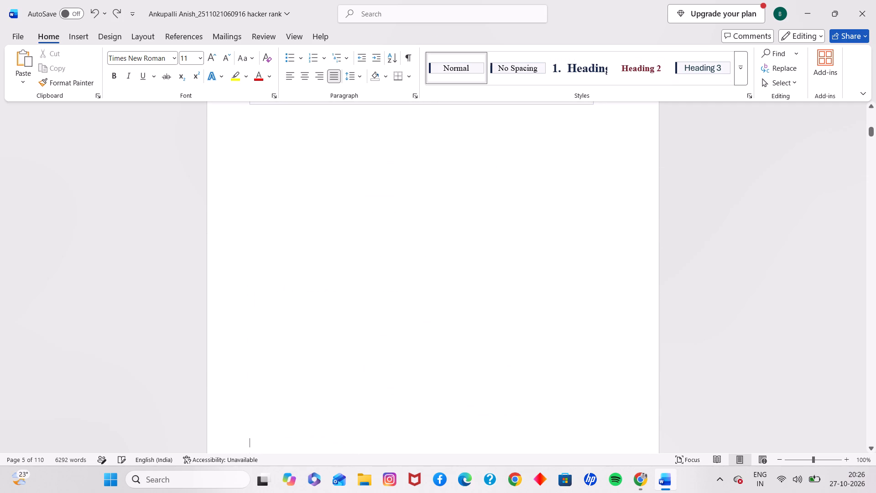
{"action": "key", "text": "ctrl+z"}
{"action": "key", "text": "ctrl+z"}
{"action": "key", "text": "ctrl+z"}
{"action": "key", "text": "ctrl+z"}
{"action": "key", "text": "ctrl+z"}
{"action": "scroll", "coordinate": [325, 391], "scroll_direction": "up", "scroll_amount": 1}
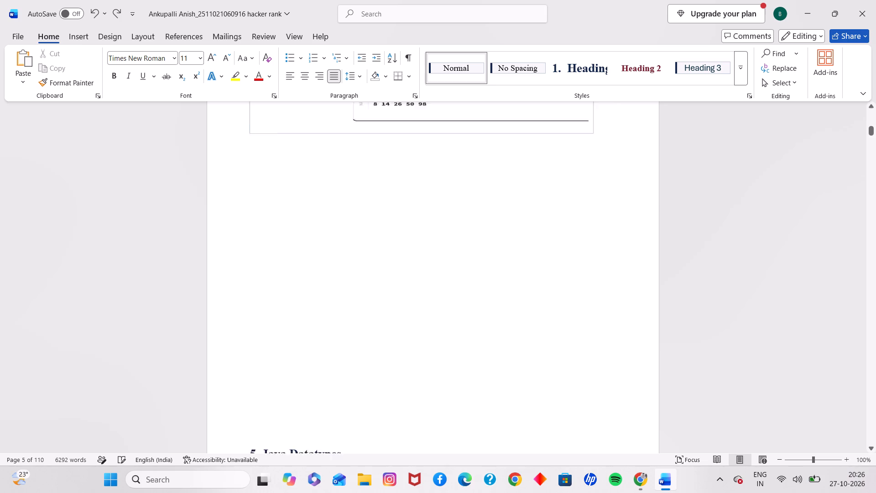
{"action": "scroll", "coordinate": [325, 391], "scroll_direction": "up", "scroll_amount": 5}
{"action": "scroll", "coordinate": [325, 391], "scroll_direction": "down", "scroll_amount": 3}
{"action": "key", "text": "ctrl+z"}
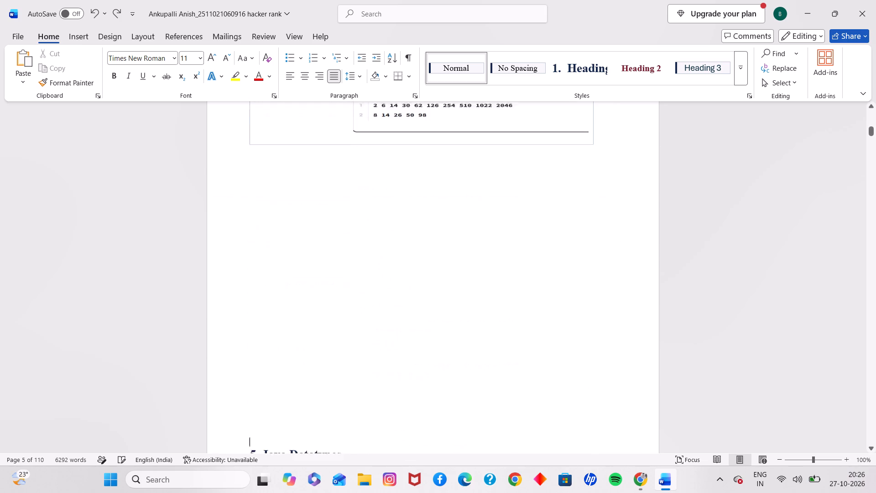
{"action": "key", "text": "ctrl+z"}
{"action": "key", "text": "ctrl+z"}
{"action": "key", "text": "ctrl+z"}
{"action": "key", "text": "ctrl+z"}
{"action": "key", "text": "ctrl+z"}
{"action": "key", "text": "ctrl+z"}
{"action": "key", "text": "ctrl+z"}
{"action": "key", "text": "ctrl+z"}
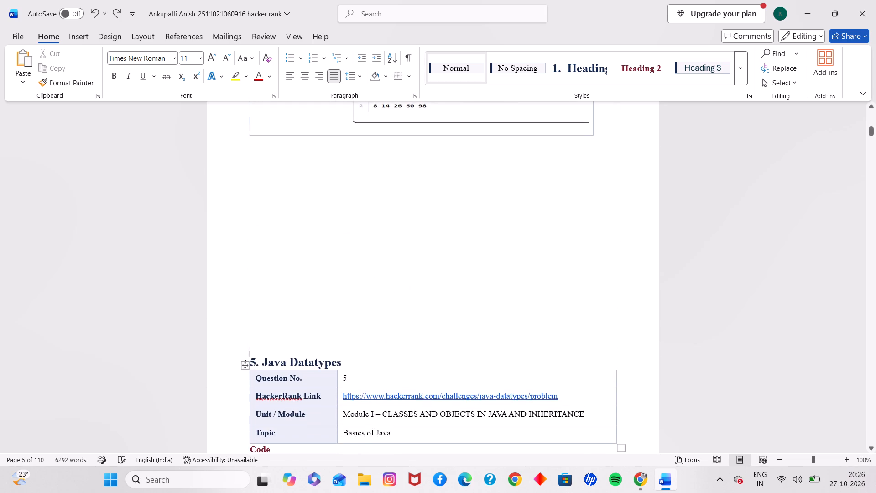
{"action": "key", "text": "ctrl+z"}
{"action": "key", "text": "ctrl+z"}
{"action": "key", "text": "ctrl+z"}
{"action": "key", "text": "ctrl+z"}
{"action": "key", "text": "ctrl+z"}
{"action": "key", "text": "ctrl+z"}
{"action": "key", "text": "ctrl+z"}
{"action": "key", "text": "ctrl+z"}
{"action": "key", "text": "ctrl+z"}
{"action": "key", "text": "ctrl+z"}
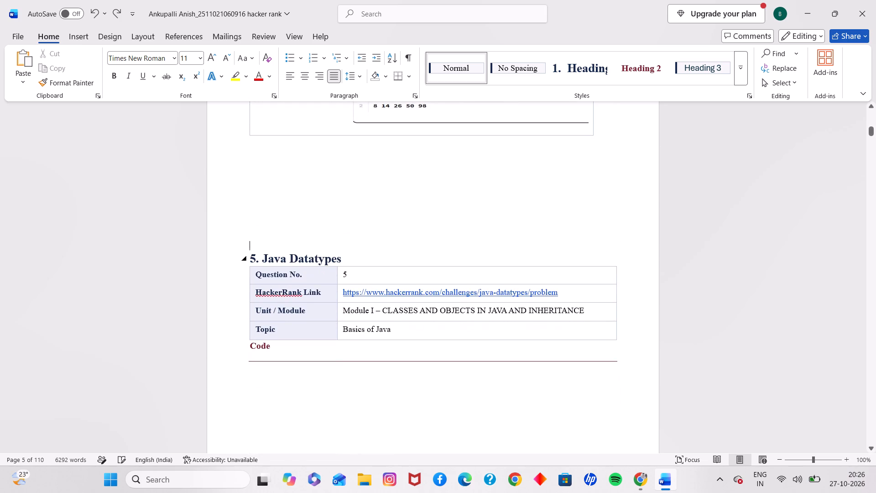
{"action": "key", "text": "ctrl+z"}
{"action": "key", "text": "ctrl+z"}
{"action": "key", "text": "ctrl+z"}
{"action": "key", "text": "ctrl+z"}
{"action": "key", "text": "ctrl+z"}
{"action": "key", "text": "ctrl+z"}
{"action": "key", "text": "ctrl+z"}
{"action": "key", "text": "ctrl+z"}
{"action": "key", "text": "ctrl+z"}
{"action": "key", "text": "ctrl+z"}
Undo the earlier edits to question 4's layout, including its screenshot and code box sizing and the line tidying in its Java code.
{"action": "key", "text": "ctrl+z"}
{"action": "key", "text": "ctrl+z"}
{"action": "key", "text": "ctrl+z"}
{"action": "key", "text": "ctrl+z"}
{"action": "key", "text": "ctrl+z"}
{"action": "key", "text": "ctrl+z"}
{"action": "key", "text": "ctrl+z"}
{"action": "key", "text": "ctrl+z"}
{"action": "key", "text": "ctrl+z"}
{"action": "key", "text": "ctrl+z"}
{"action": "key", "text": "ctrl+z"}
{"action": "key", "text": "ctrl+z"}
{"action": "key", "text": "ctrl+z"}
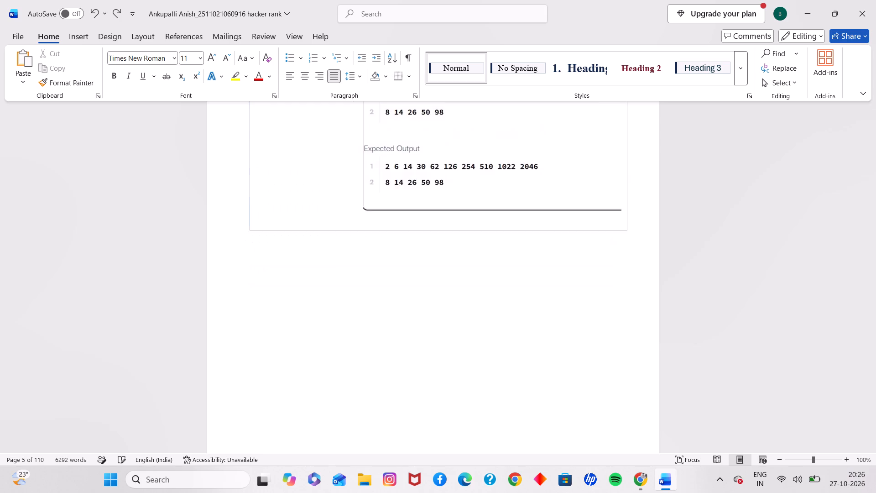
{"action": "scroll", "coordinate": [325, 391], "scroll_direction": "up", "scroll_amount": 2}
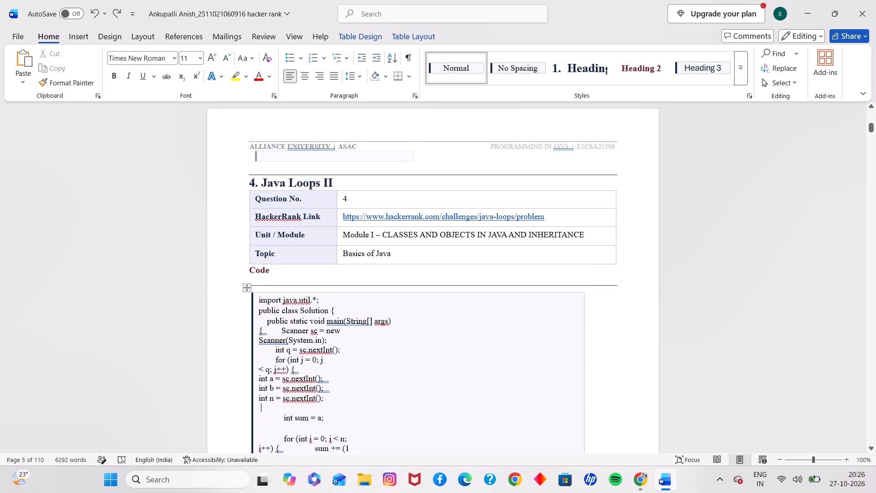
{"action": "scroll", "coordinate": [325, 391], "scroll_direction": "up", "scroll_amount": 1, "text": "ctrl"}
{"action": "key", "text": "ctrl+z"}
{"action": "key", "text": "ctrl+z"}
{"action": "key", "text": "ctrl+z"}
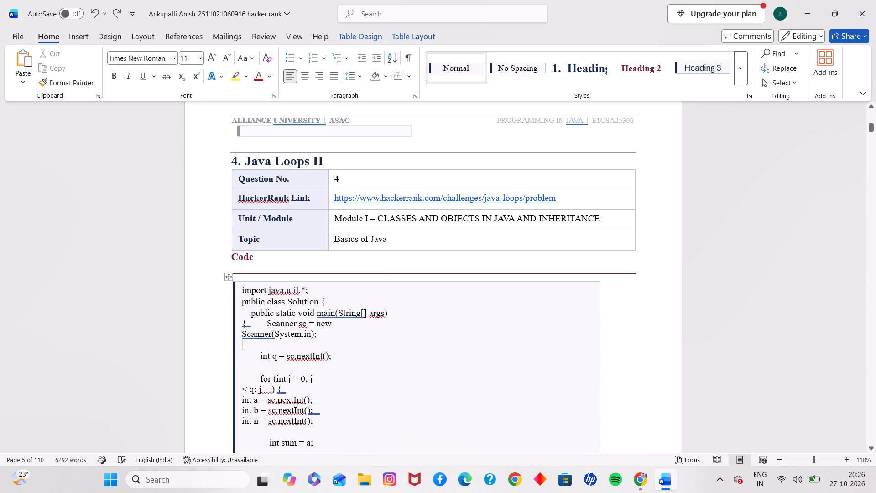
{"action": "key", "text": "ctrl+z"}
{"action": "key", "text": "ctrl+z"}
{"action": "key", "text": "ctrl+z"}
{"action": "key", "text": "ctrl+z"}
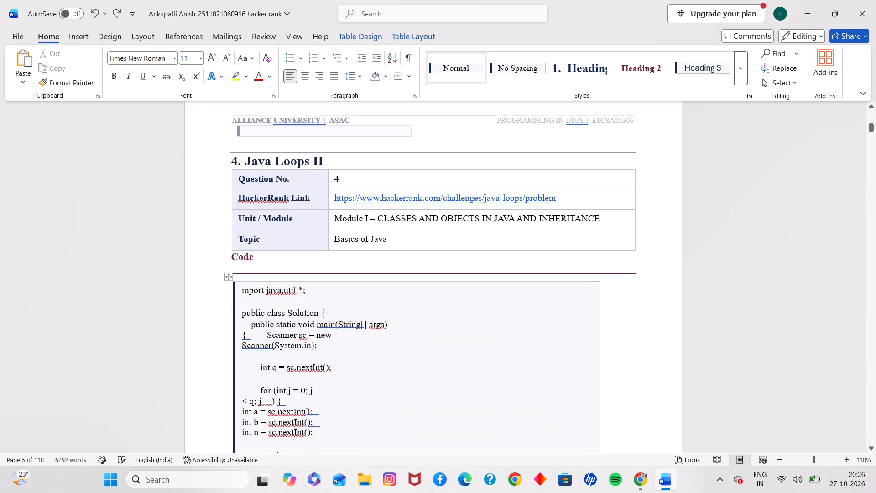
Restore the missing "i" at the start of the import line in question 4's code.
{"action": "key", "text": "i"}
Look over the code boxes and output screenshots of questions 3 to 6, and return to question 6's code.
{"action": "scroll", "coordinate": [325, 391], "scroll_direction": "up", "scroll_amount": 2}
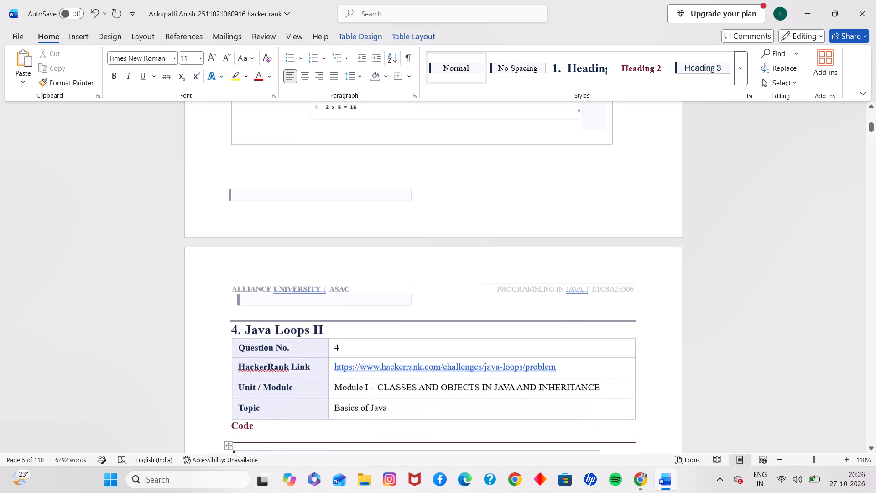
{"action": "scroll", "coordinate": [325, 391], "scroll_direction": "right", "scroll_amount": 1}
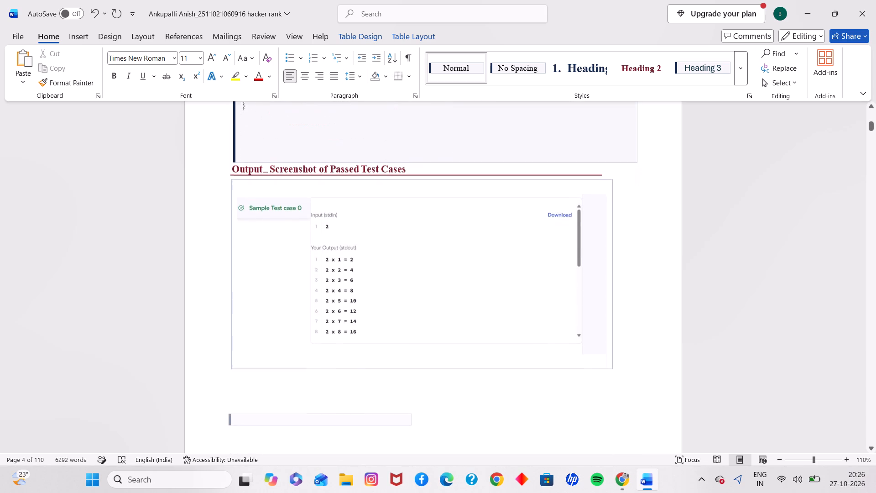
{"action": "scroll", "coordinate": [325, 391], "scroll_direction": "right", "scroll_amount": 1}
{"action": "scroll", "coordinate": [325, 391], "scroll_direction": "down", "scroll_amount": 2}
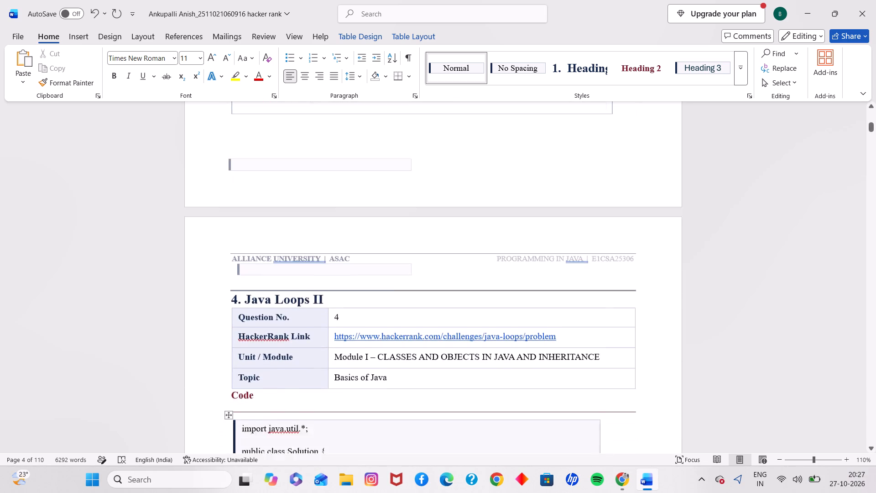
{"action": "scroll", "coordinate": [325, 391], "scroll_direction": "down", "scroll_amount": 6}
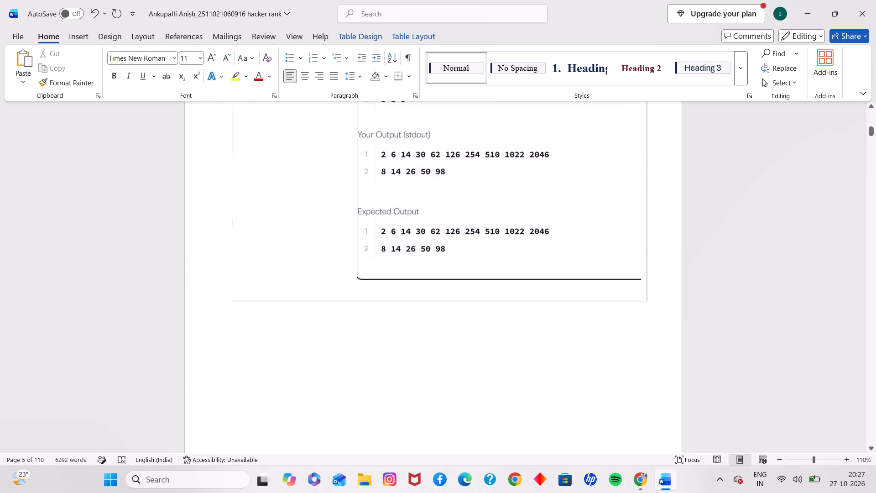
{"action": "scroll", "coordinate": [325, 391], "scroll_direction": "down", "scroll_amount": 4}
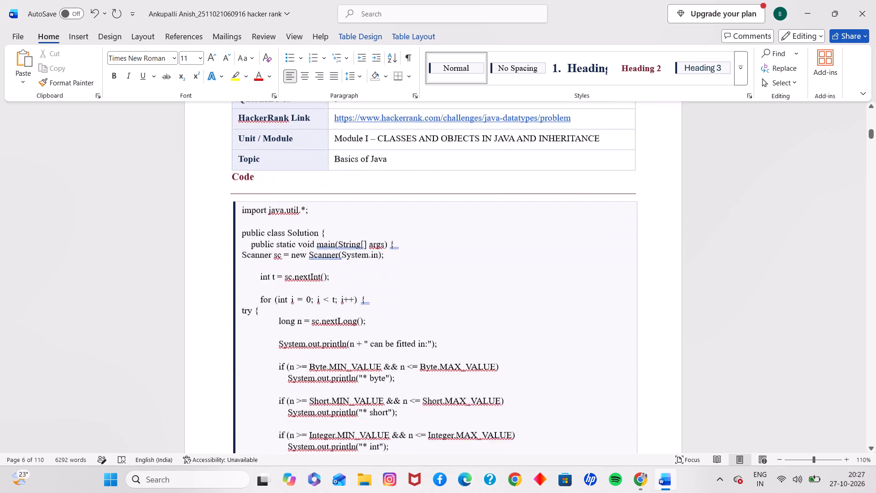
{"action": "scroll", "coordinate": [325, 391], "scroll_direction": "down", "scroll_amount": 4}
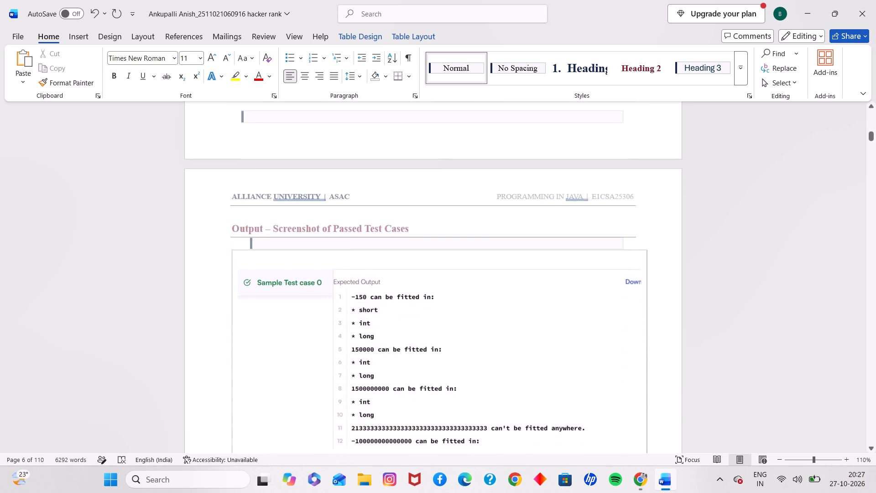
{"action": "scroll", "coordinate": [325, 391], "scroll_direction": "down", "scroll_amount": 1}
{"action": "scroll", "coordinate": [325, 391], "scroll_direction": "up", "scroll_amount": 1}
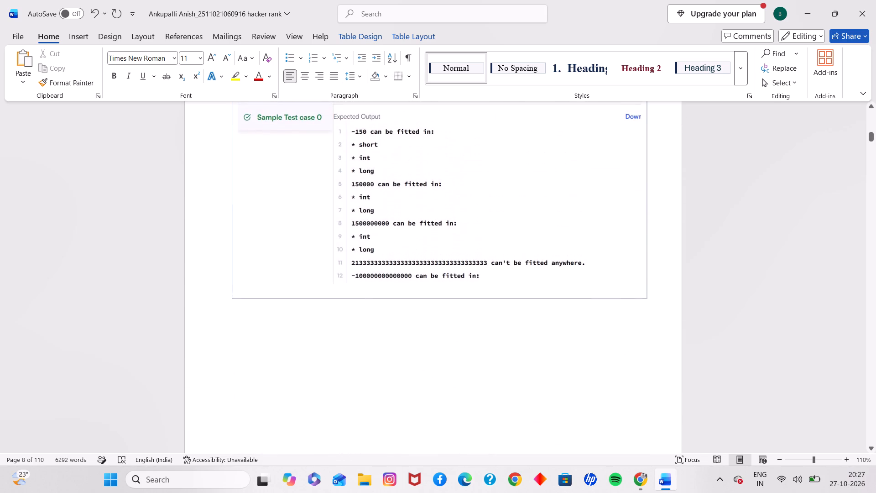
{"action": "left_click", "coordinate": [337, 267]}
{"action": "scroll", "coordinate": [299, 357], "scroll_direction": "down", "scroll_amount": 7}
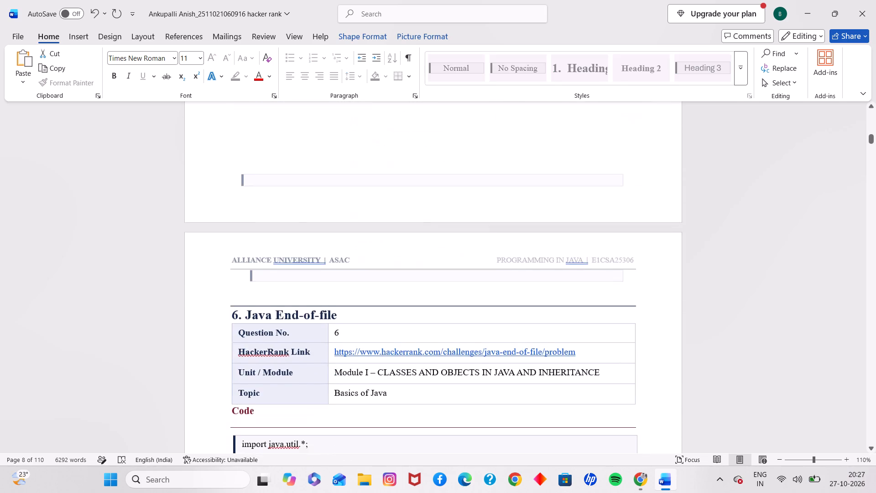
{"action": "scroll", "coordinate": [299, 357], "scroll_direction": "down", "scroll_amount": 5}
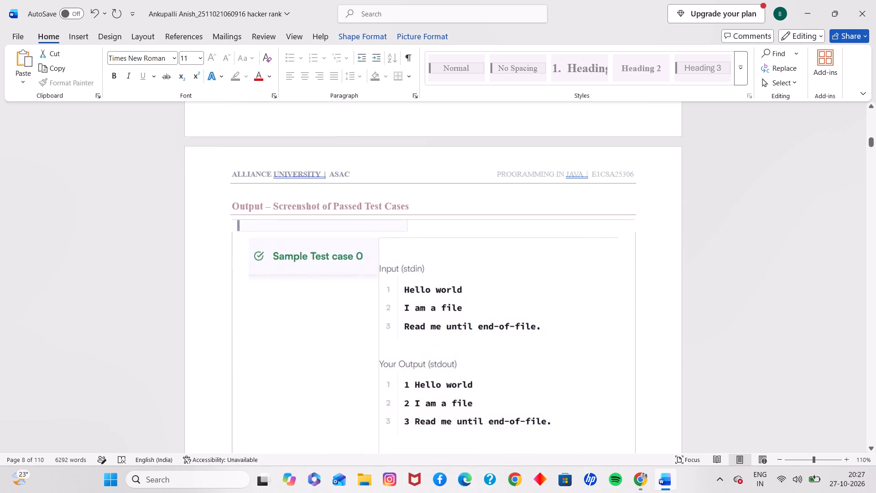
{"action": "scroll", "coordinate": [299, 357], "scroll_direction": "down", "scroll_amount": 1}
{"action": "scroll", "coordinate": [299, 357], "scroll_direction": "up", "scroll_amount": 5}
{"action": "scroll", "coordinate": [299, 357], "scroll_direction": "down", "scroll_amount": 1}
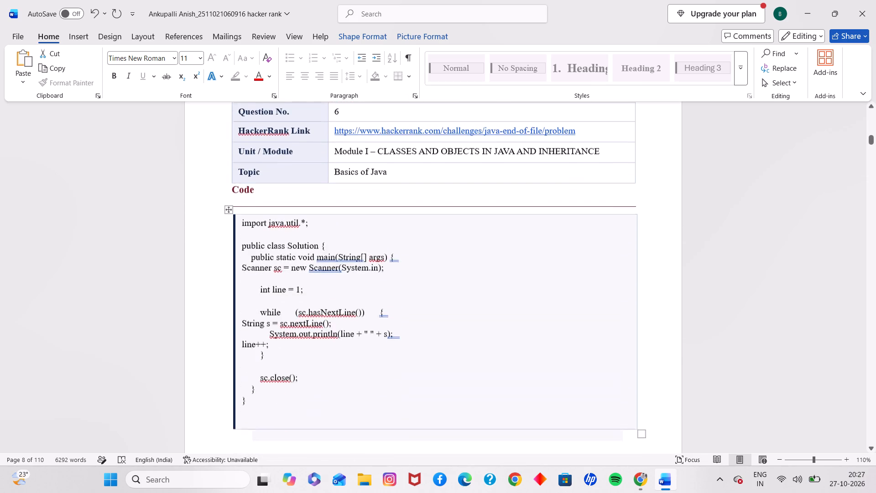
{"action": "scroll", "coordinate": [299, 357], "scroll_direction": "down", "scroll_amount": 1}
{"action": "left_click", "coordinate": [253, 259]}
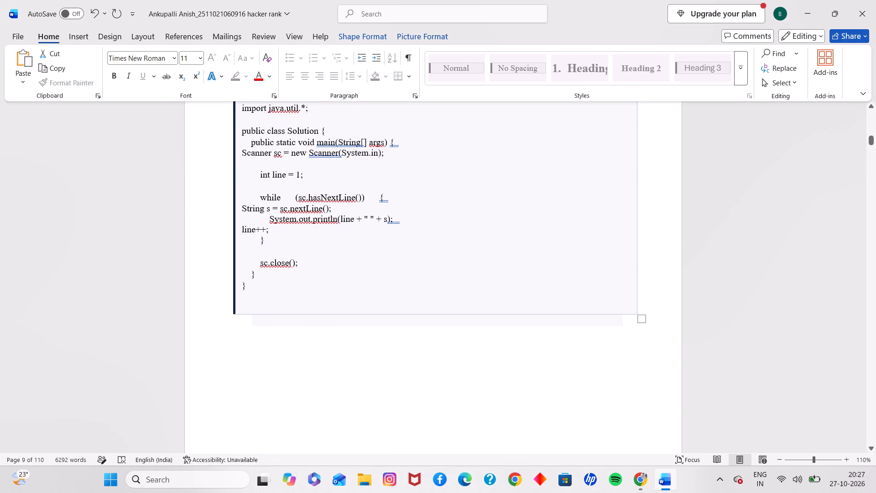
Remove the blank lines above sc.close() and above the while loop in question 6's Java code, and reduce sc.close()'s indentation.
{"action": "key", "text": "BackSpace"}
{"action": "key", "text": "BackSpace"}
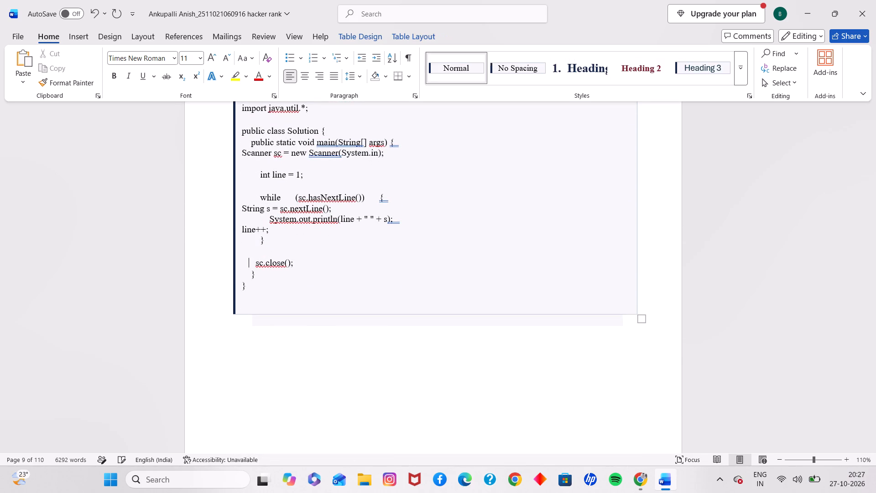
{"action": "key", "text": "Up"}
{"action": "key", "text": "BackSpace"}
{"action": "key", "text": "BackSpace"}
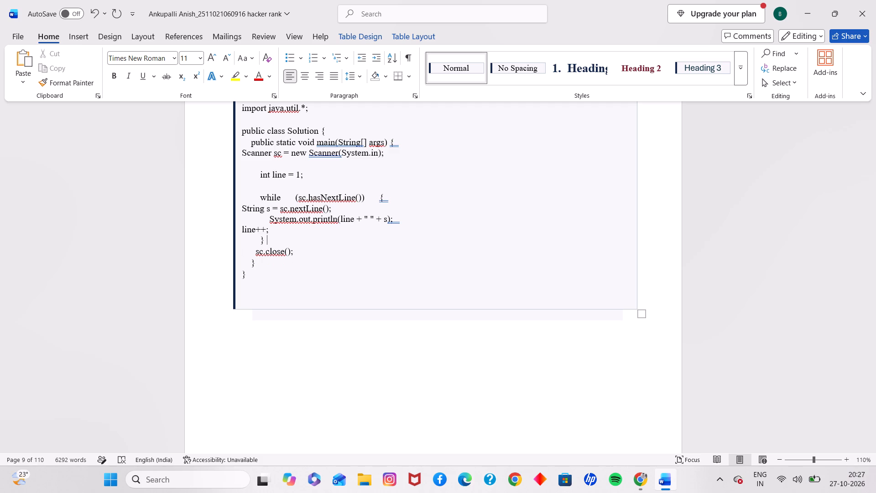
{"action": "key", "text": "Up"}
{"action": "key", "text": "Up"}
{"action": "key", "text": "Up"}
{"action": "key", "text": "Up"}
{"action": "key", "text": "Up"}
{"action": "key", "text": "BackSpace"}
{"action": "key", "text": "BackSpace"}
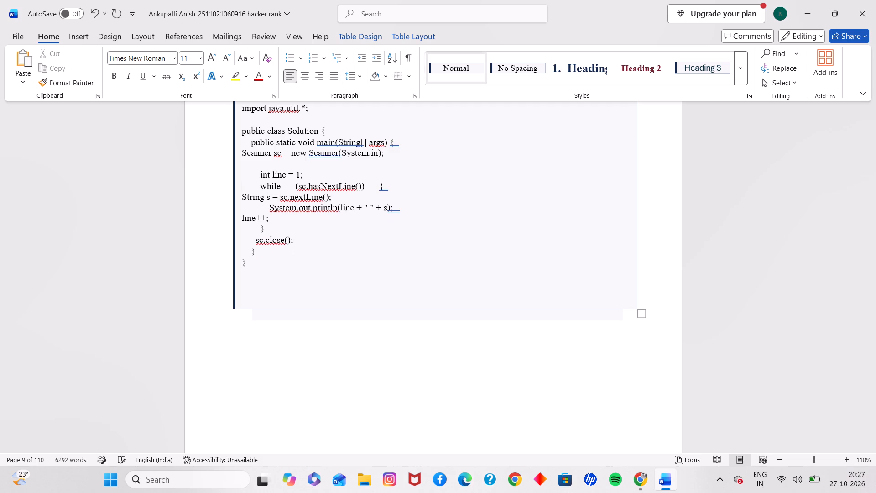
Remove the blank lines above "int line = 1;" and above "public class Solution" in question 6's code.
{"action": "key", "text": "Up"}
{"action": "key", "text": "Up"}
{"action": "key", "text": "Down"}
{"action": "key", "text": "BackSpace"}
{"action": "key", "text": "BackSpace"}
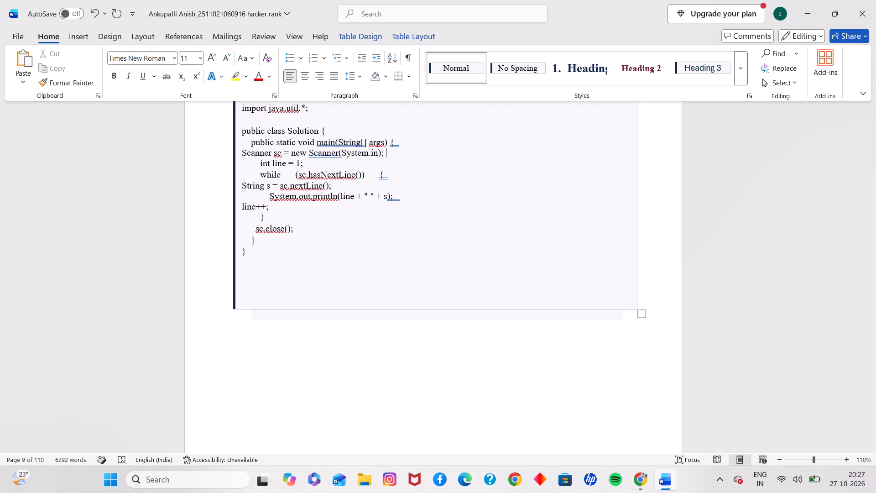
{"action": "key", "text": "Up"}
{"action": "key", "text": "Up"}
{"action": "key", "text": "Up"}
{"action": "key", "text": "BackSpace"}
{"action": "key", "text": "BackSpace"}
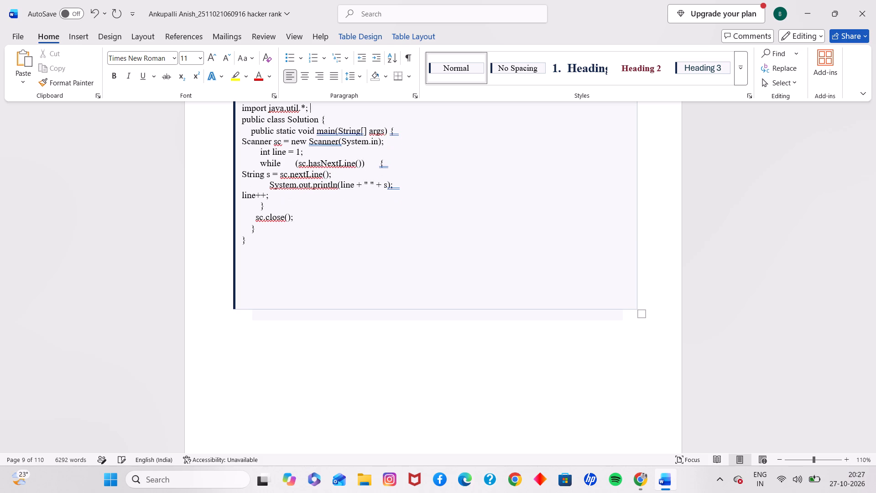
Delete the empty lines after the final closing brace in question 6's code box.
{"action": "left_click", "coordinate": [247, 297]}
{"action": "key", "text": "Down"}
{"action": "key", "text": "Down"}
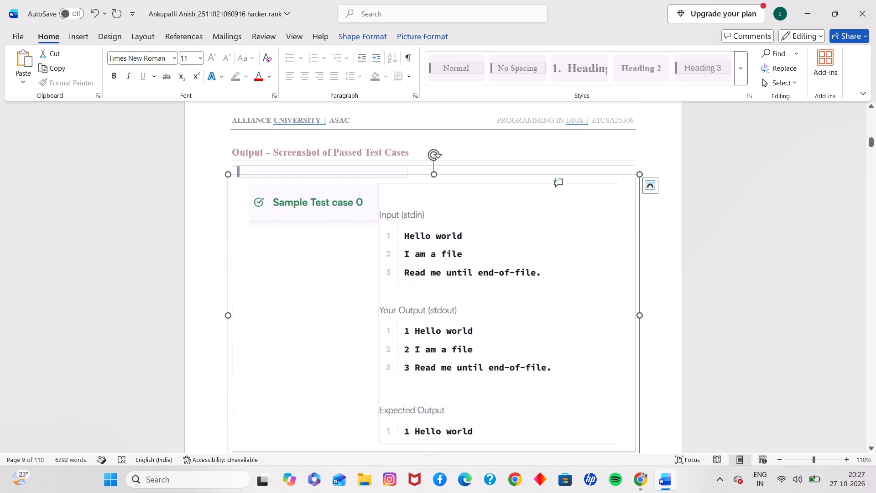
{"action": "key", "text": "Up"}
{"action": "key", "text": "Up"}
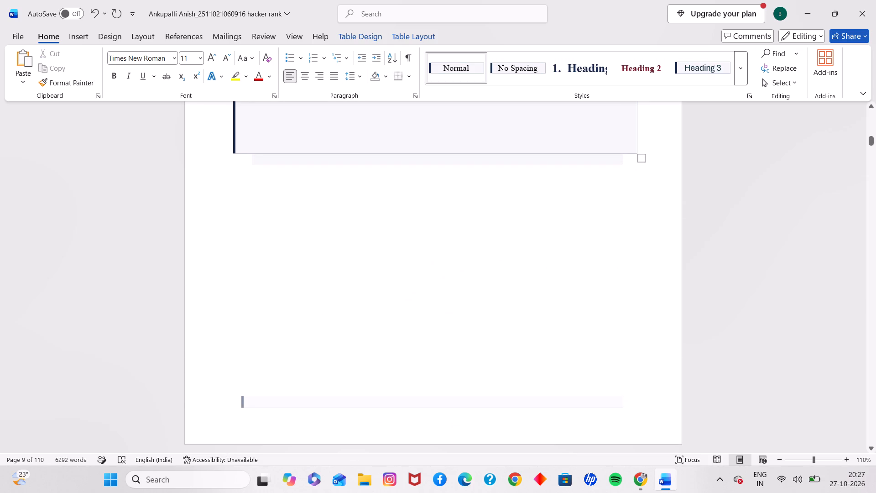
{"action": "key", "text": "BackSpace"}
{"action": "scroll", "coordinate": [247, 297], "scroll_direction": "up", "scroll_amount": 1}
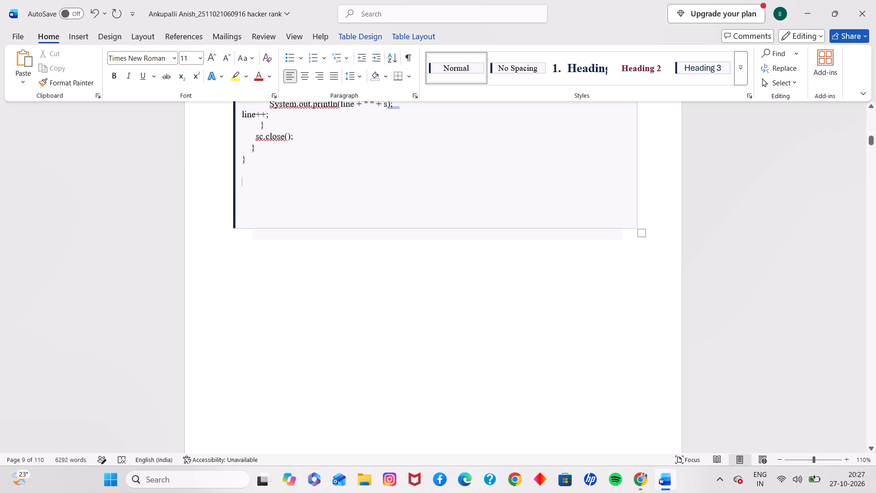
{"action": "left_click", "coordinate": [244, 214]}
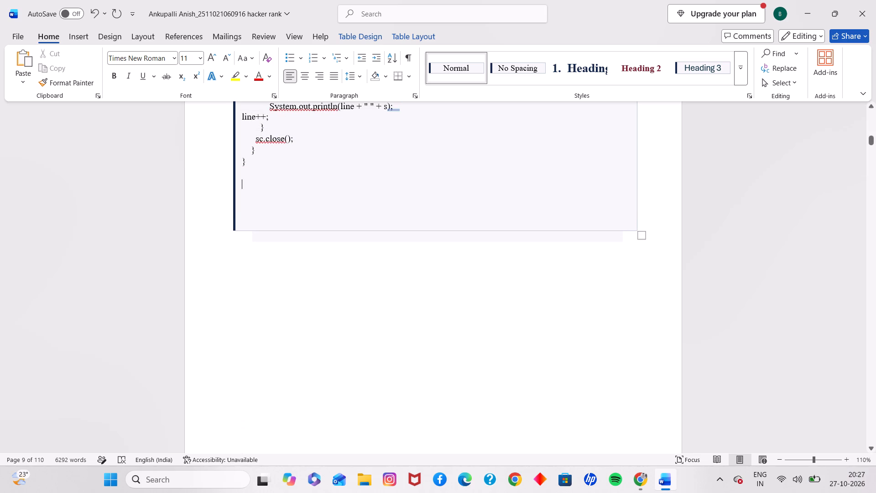
{"action": "key", "text": "BackSpace"}
{"action": "key", "text": "BackSpace"}
{"action": "key", "text": "BackSpace"}
{"action": "key", "text": "BackSpace"}
Shrink question 6's code box in width and height to fit closely around its code.
{"action": "left_click_drag", "start_coordinate": [638, 232], "coordinate": [610, 147]}
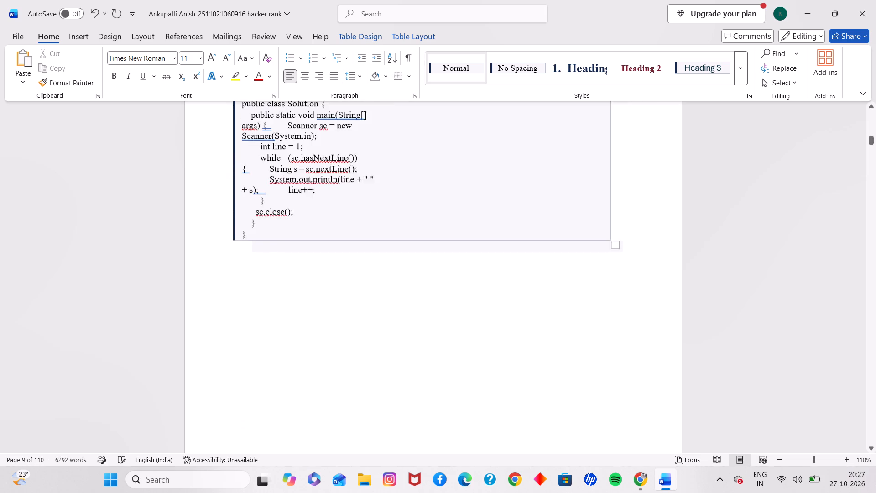
Delete the empty space and page separation between question 6's code box and its output screenshot, bringing the screenshot directly beneath the code.
{"action": "scroll", "coordinate": [473, 348], "scroll_direction": "down", "scroll_amount": 2}
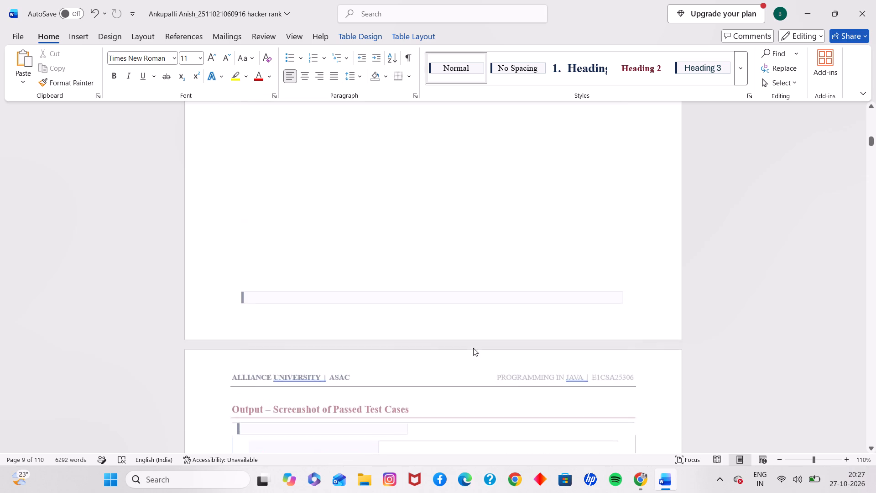
{"action": "scroll", "coordinate": [473, 348], "scroll_direction": "down", "scroll_amount": 1}
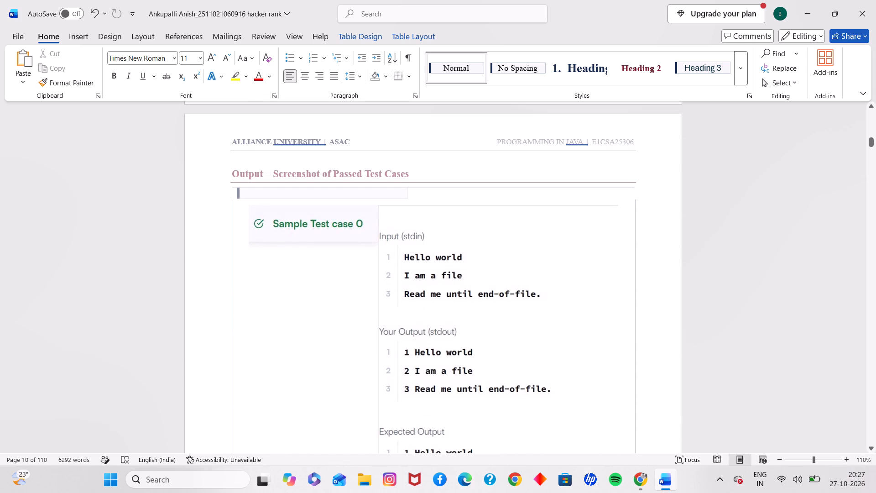
{"action": "left_click", "coordinate": [226, 206]}
{"action": "key", "text": "BackSpace"}
{"action": "key", "text": "BackSpace"}
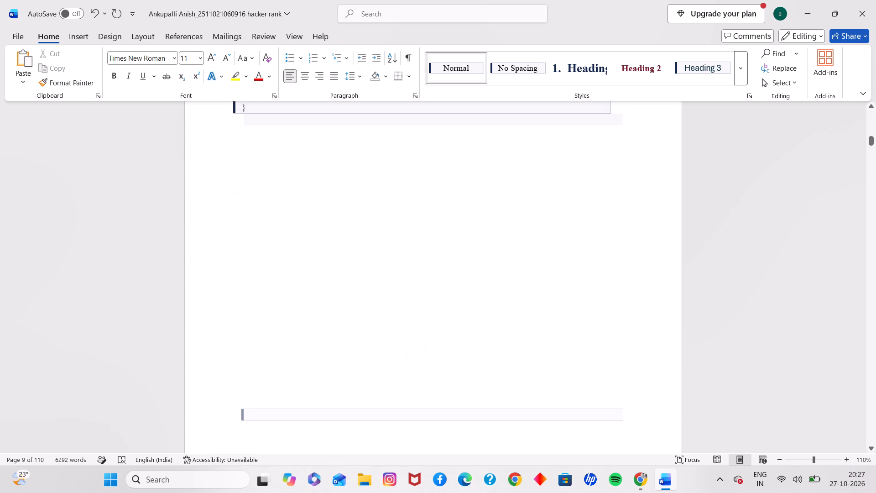
{"action": "key", "text": "BackSpace"}
{"action": "key", "text": "BackSpace"}
{"action": "left_click", "coordinate": [248, 309]}
{"action": "left_click", "coordinate": [243, 373]}
{"action": "key", "text": "BackSpace"}
{"action": "key", "text": "BackSpace"}
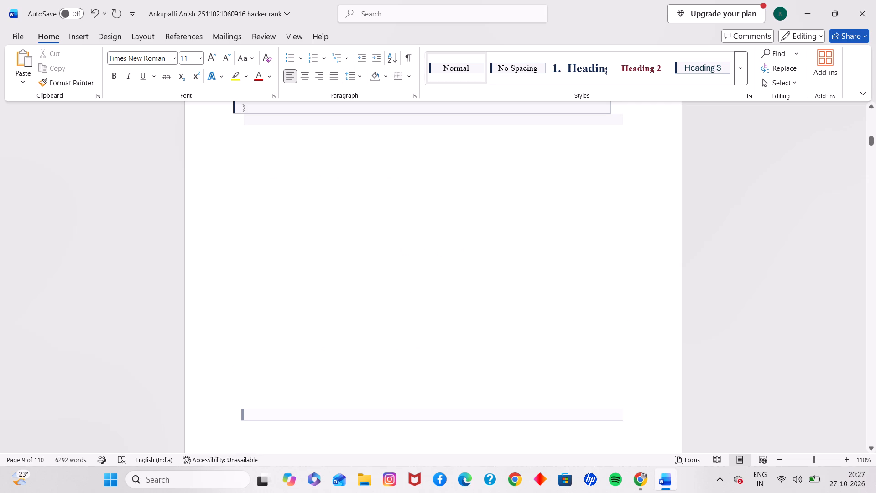
{"action": "key", "text": "BackSpace"}
{"action": "key", "text": "BackSpace"}
{"action": "key", "text": "BackSpace"}
{"action": "triple_click", "coordinate": [238, 398]}
{"action": "double_click", "coordinate": [238, 398]}
{"action": "left_click", "coordinate": [231, 281]}
{"action": "key", "text": "BackSpace"}
{"action": "key", "text": "BackSpace"}
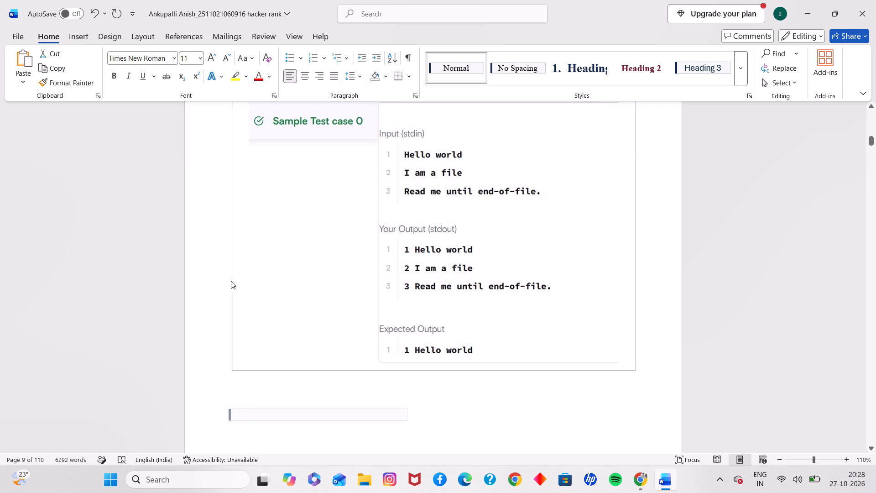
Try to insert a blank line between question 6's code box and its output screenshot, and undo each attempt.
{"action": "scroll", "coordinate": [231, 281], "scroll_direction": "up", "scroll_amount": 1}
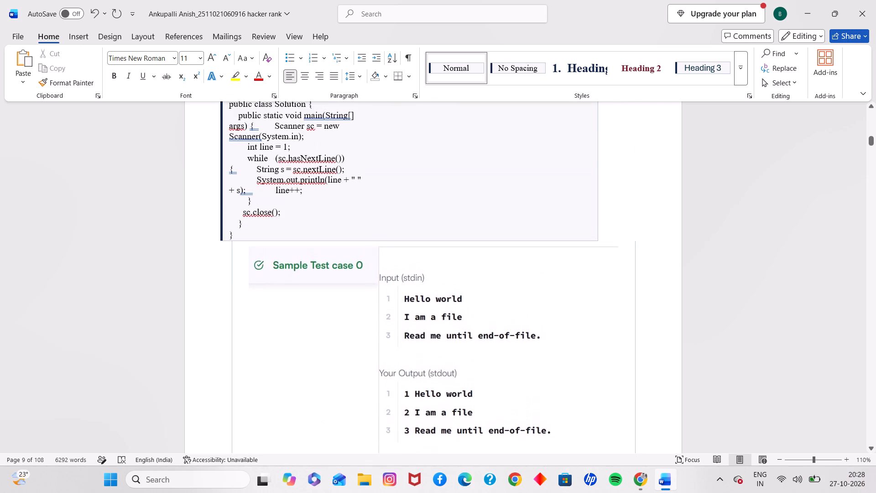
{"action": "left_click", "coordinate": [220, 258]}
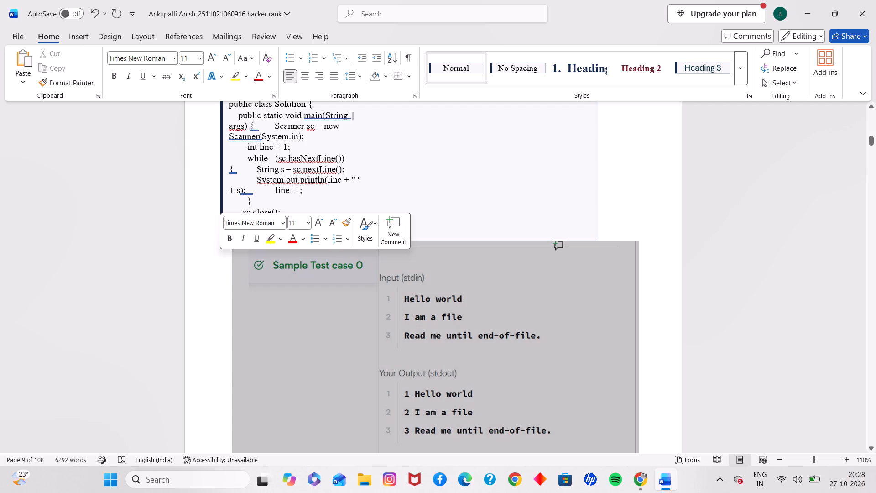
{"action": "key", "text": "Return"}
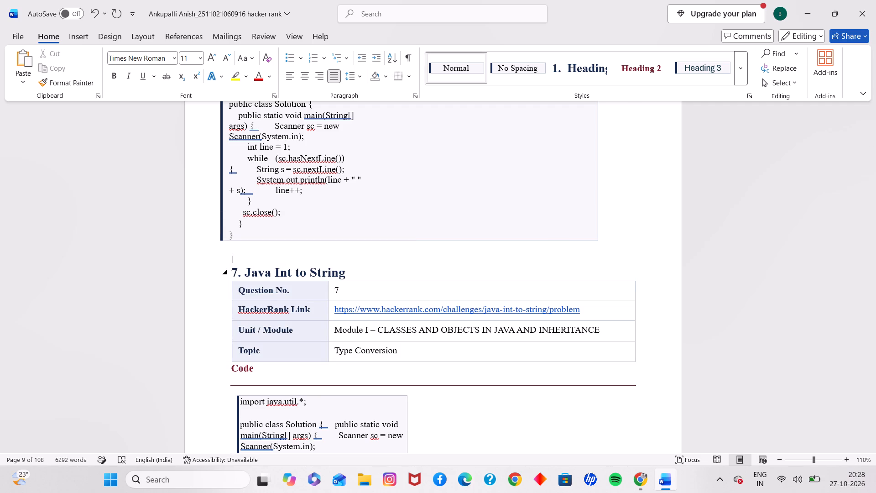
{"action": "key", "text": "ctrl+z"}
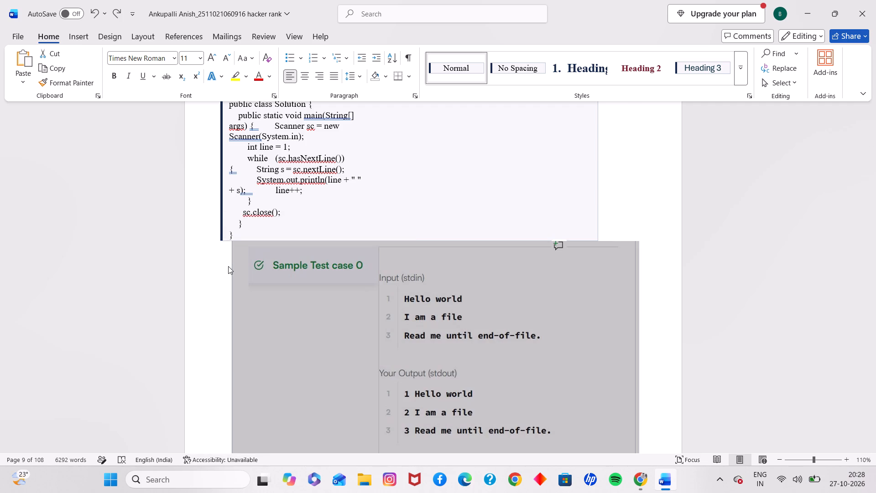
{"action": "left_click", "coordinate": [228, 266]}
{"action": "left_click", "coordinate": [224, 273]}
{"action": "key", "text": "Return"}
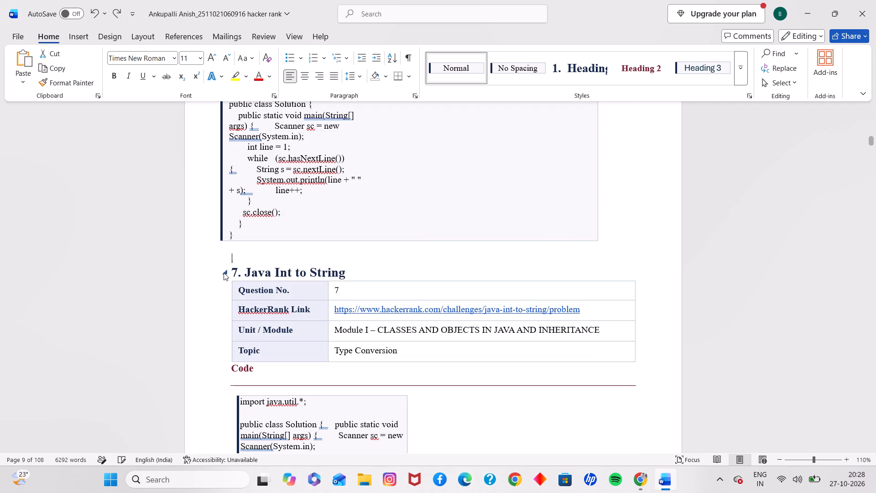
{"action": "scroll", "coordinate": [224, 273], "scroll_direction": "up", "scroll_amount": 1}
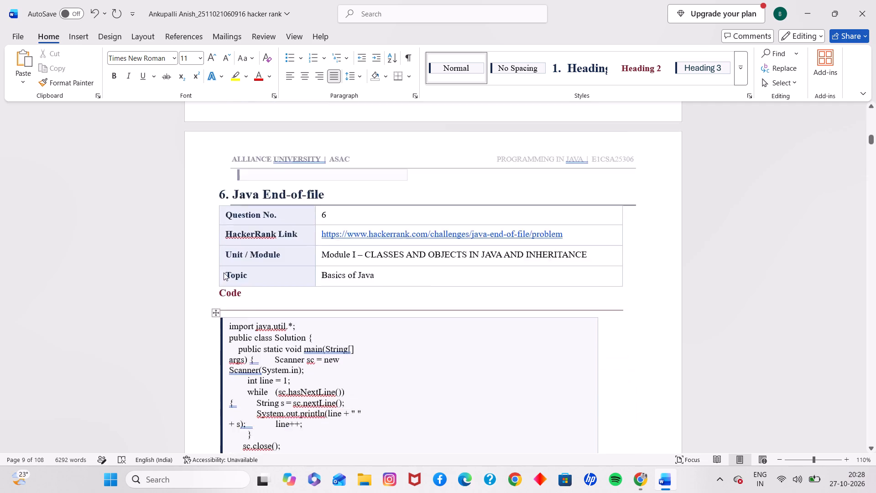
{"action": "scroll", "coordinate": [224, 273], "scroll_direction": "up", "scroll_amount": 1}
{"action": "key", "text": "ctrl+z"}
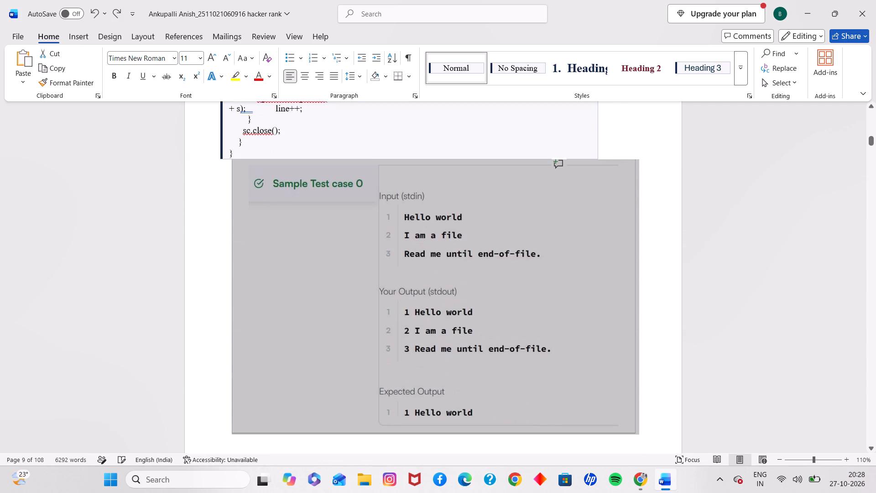
Scale down question 6's output screenshot beneath the code box, making it narrower than the code box.
{"action": "left_click", "coordinate": [246, 194]}
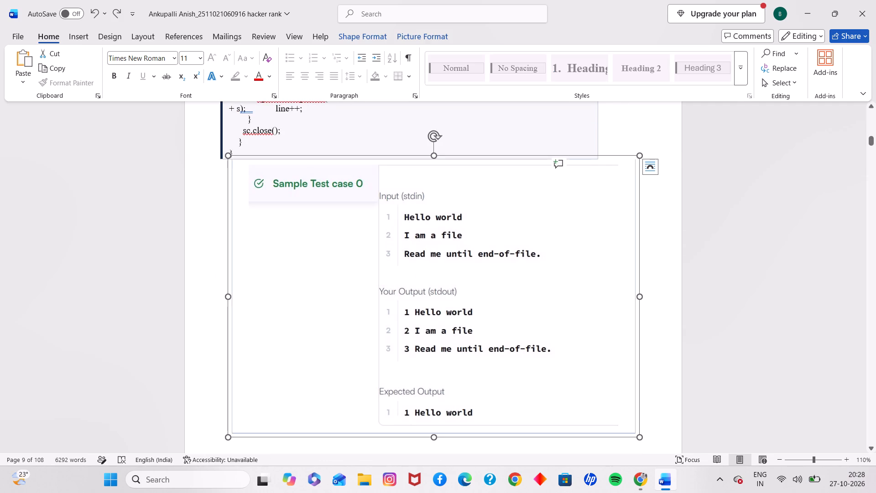
{"action": "left_click_drag", "start_coordinate": [228, 157], "coordinate": [250, 203]}
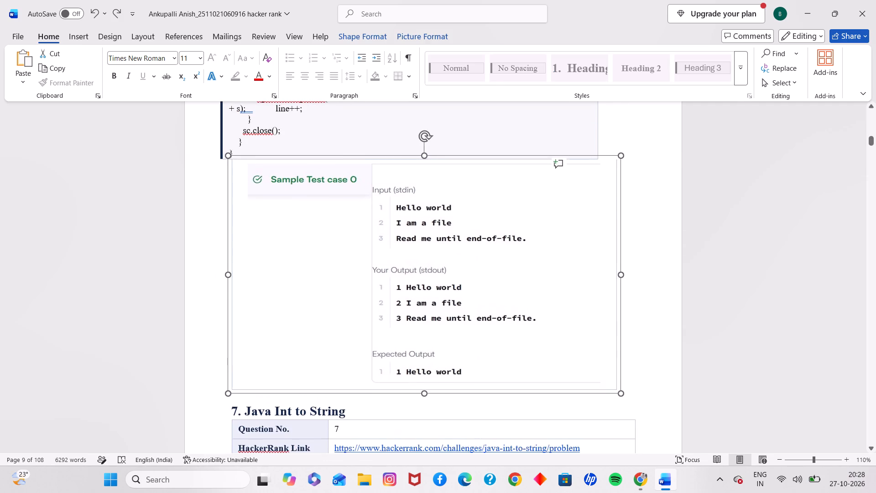
{"action": "left_click_drag", "start_coordinate": [250, 203], "coordinate": [311, 284]}
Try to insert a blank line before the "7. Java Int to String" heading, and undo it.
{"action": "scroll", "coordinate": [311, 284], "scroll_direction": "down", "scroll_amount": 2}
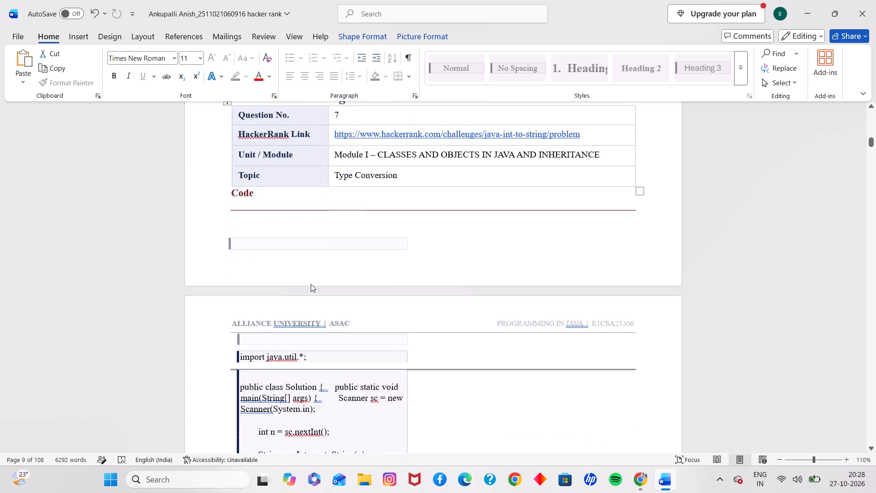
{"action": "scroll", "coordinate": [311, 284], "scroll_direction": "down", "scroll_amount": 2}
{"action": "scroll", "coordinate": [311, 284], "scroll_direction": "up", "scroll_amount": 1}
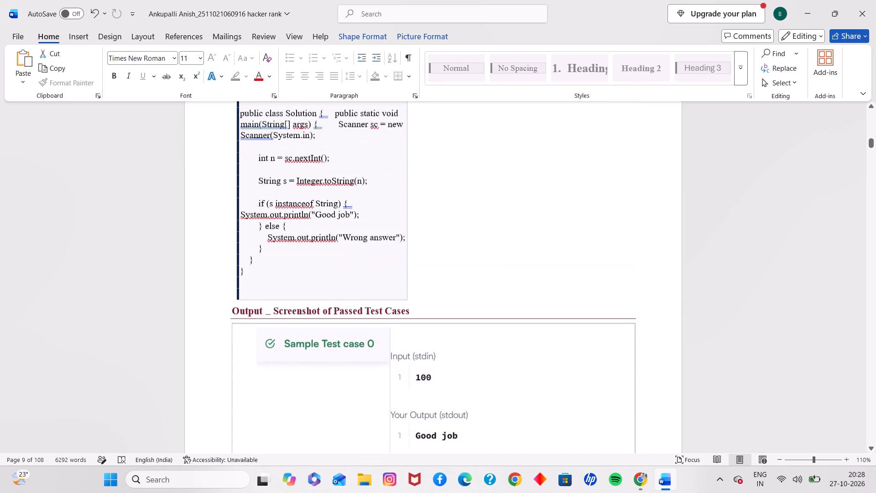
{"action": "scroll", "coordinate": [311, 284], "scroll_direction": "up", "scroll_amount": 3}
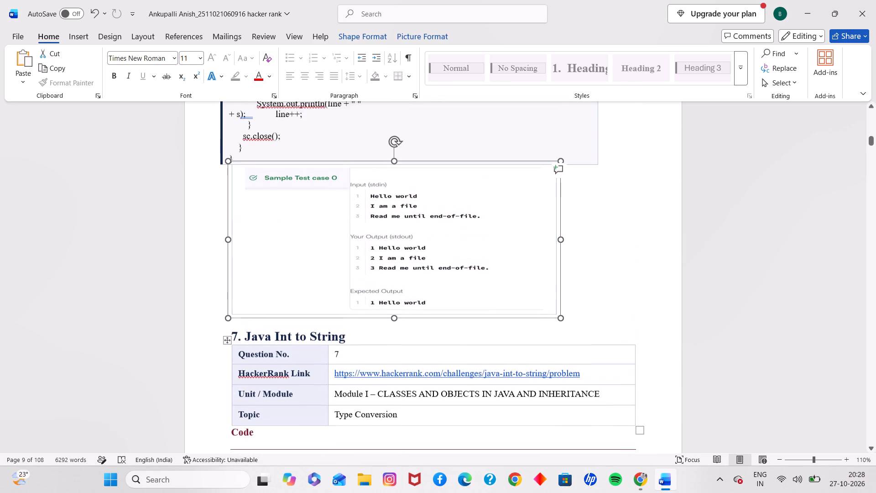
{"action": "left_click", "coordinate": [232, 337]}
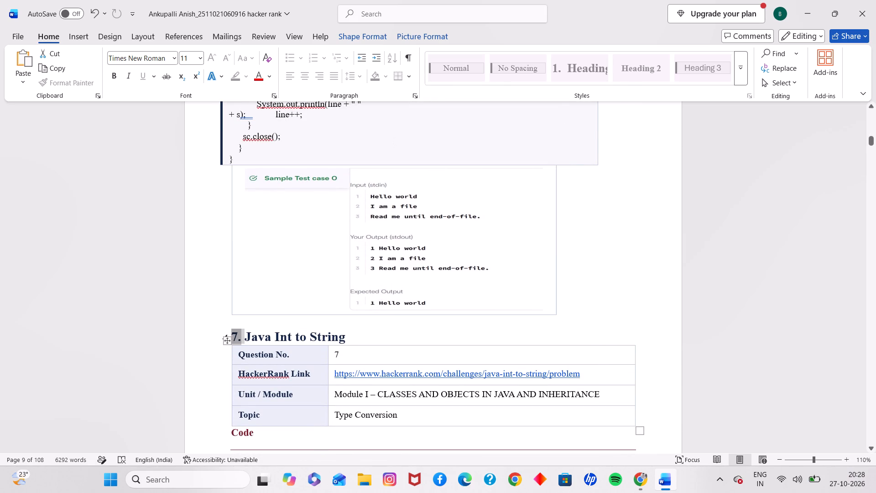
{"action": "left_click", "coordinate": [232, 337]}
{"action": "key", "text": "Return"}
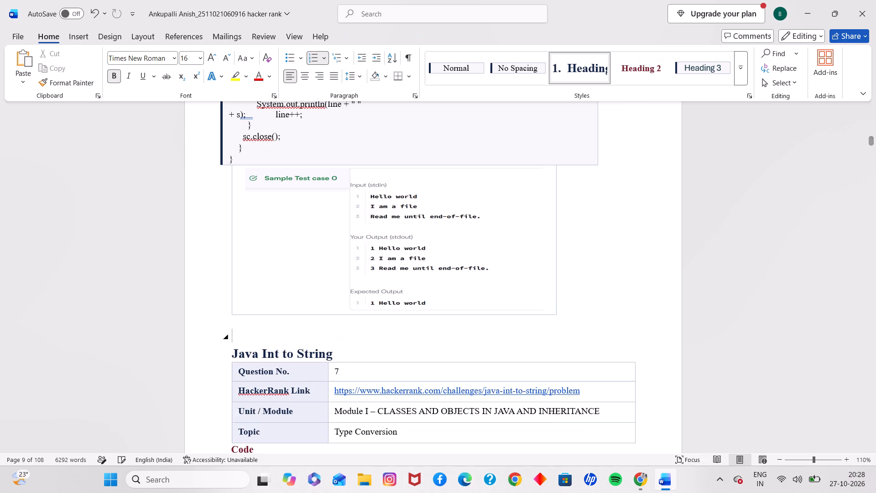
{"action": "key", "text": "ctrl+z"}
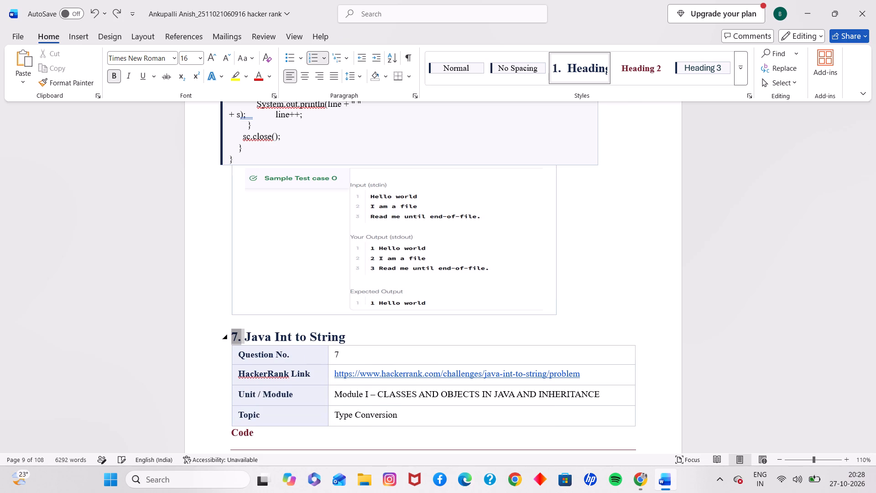
Insert twelve blank lines before the "7. Java Int to String" heading to push it onto the next page.
{"action": "key", "text": "Left"}
{"action": "key", "text": "Return"}
{"action": "key", "text": "Return"}
{"action": "key", "text": "Return"}
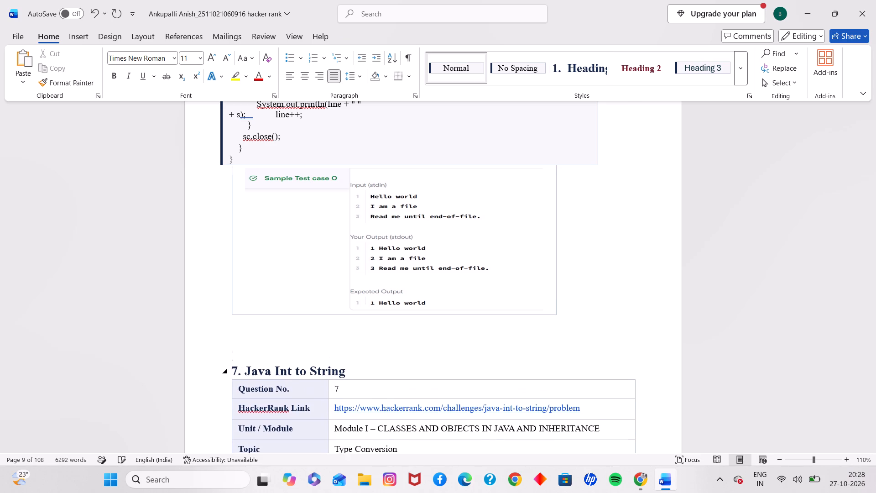
{"action": "key", "text": "Return"}
{"action": "key", "text": "Return"}
{"action": "key", "text": "Return"}
{"action": "key", "text": "Return"}
{"action": "key", "text": "Return"}
{"action": "key", "text": "Return"}
{"action": "key", "text": "Return"}
{"action": "key", "text": "Return"}
{"action": "key", "text": "Return"}
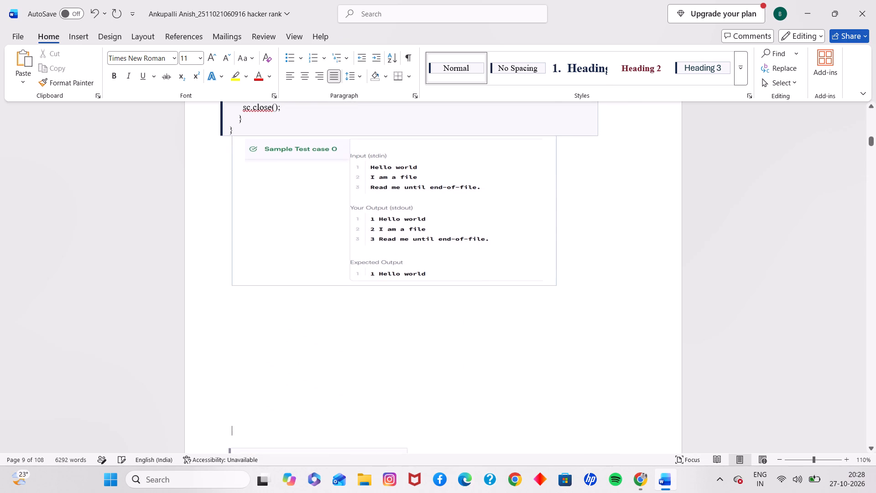
{"action": "scroll", "coordinate": [232, 337], "scroll_direction": "down", "scroll_amount": 1}
Resize question 6's output screenshot beneath the code box, making it wider than the code box but within the page.
{"action": "scroll", "coordinate": [232, 337], "scroll_direction": "up", "scroll_amount": 2}
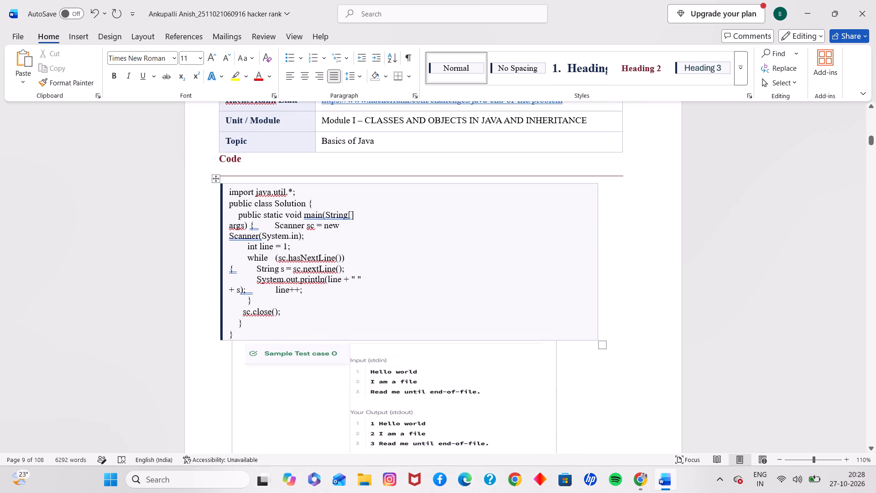
{"action": "left_click", "coordinate": [232, 362]}
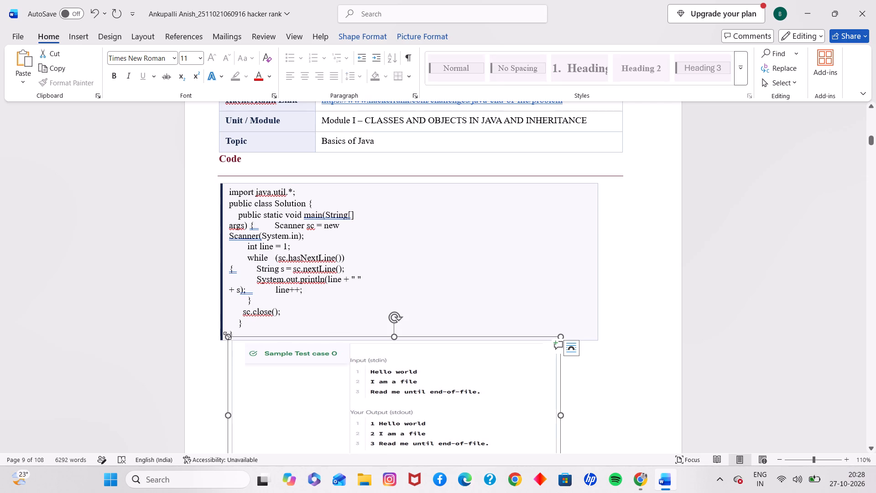
{"action": "left_click_drag", "start_coordinate": [228, 340], "coordinate": [240, 350]}
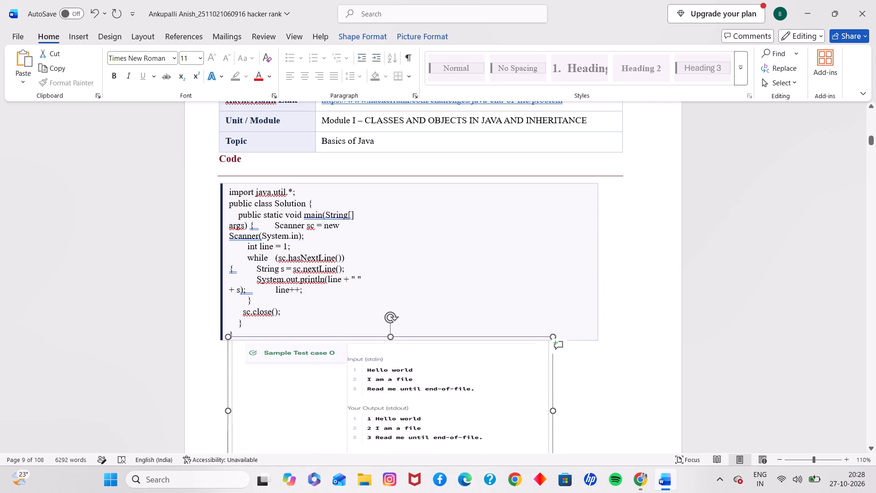
{"action": "left_click_drag", "start_coordinate": [240, 350], "coordinate": [195, 301]}
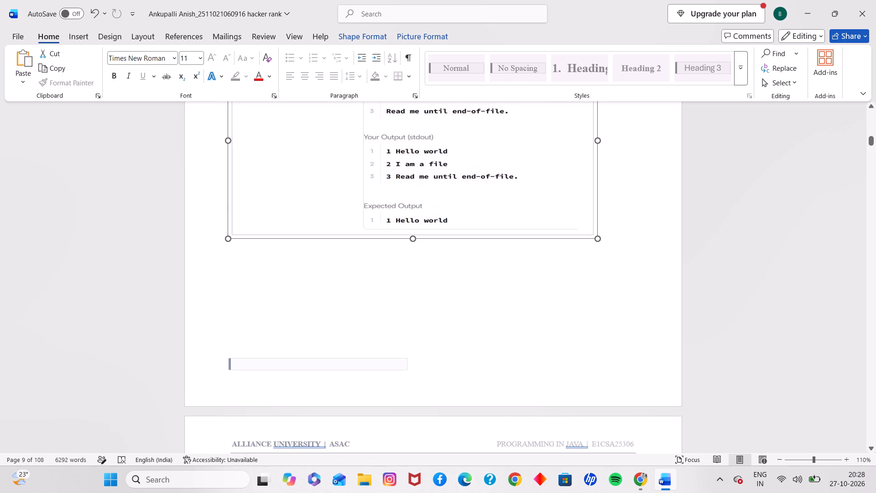
{"action": "left_click_drag", "start_coordinate": [599, 242], "coordinate": [669, 309]}
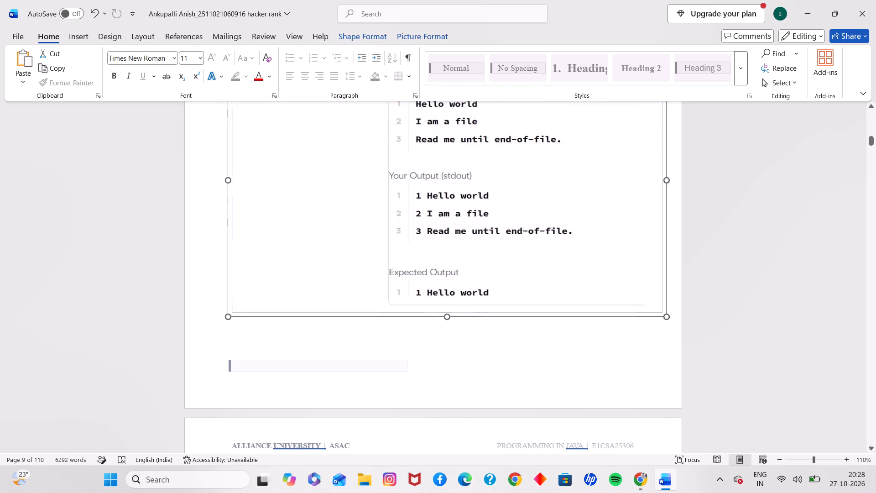
{"action": "left_click_drag", "start_coordinate": [669, 309], "coordinate": [667, 259]}
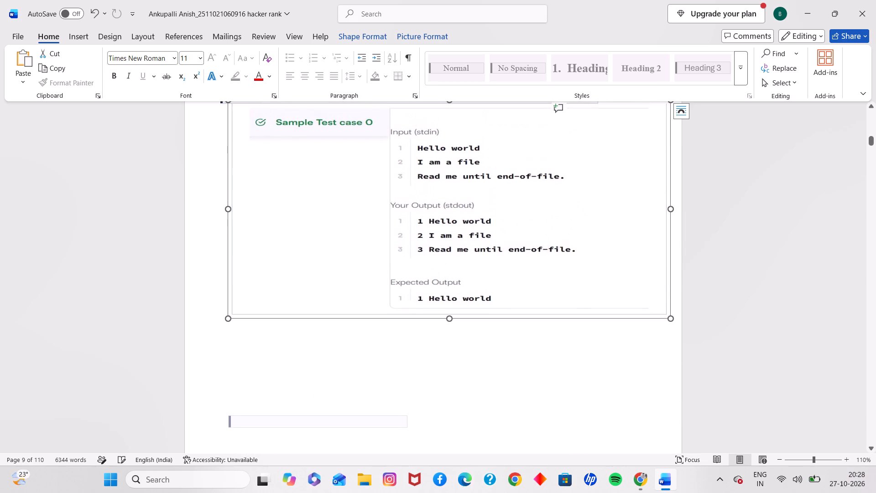
{"action": "scroll", "coordinate": [560, 228], "scroll_direction": "up", "scroll_amount": 1}
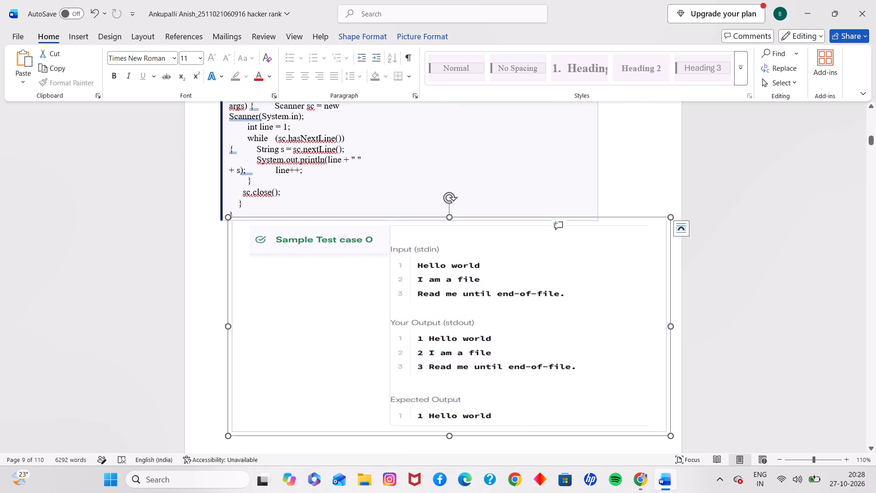
{"action": "left_click_drag", "start_coordinate": [671, 216], "coordinate": [652, 243]}
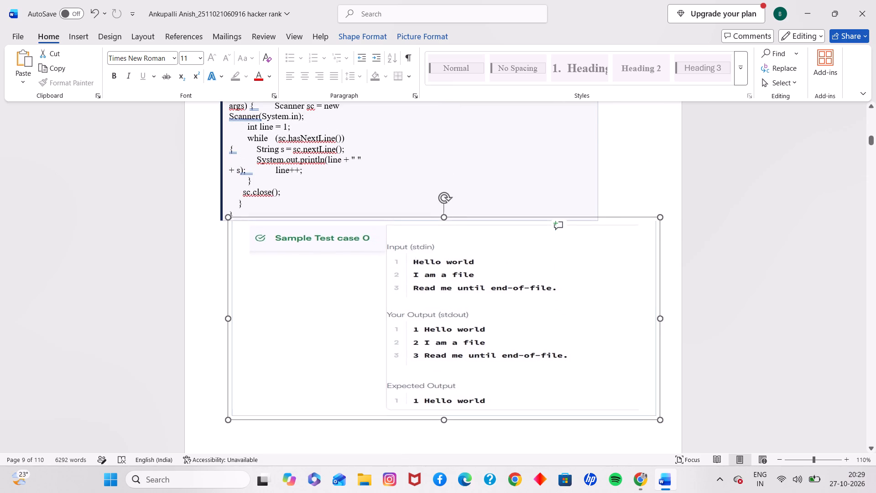
{"action": "left_click_drag", "start_coordinate": [652, 243], "coordinate": [638, 258]}
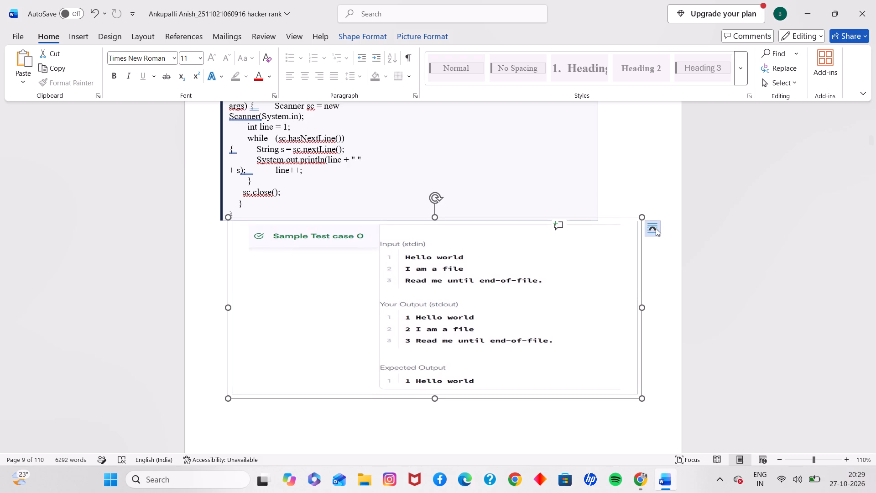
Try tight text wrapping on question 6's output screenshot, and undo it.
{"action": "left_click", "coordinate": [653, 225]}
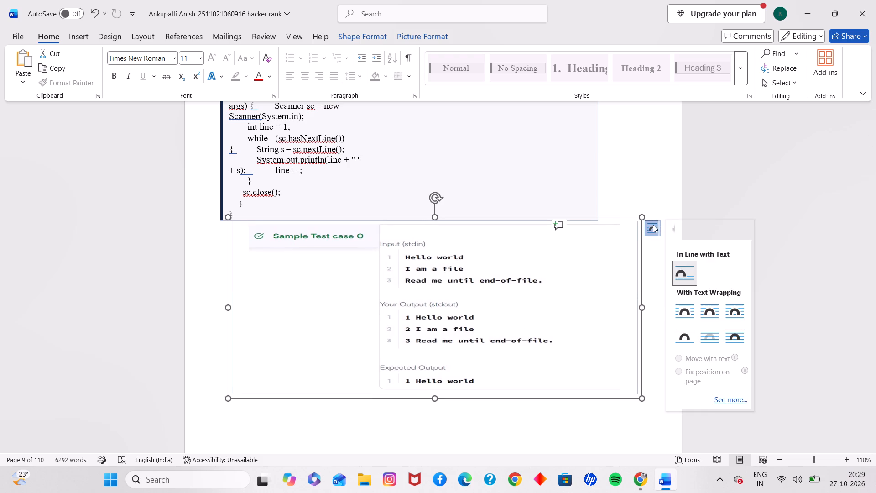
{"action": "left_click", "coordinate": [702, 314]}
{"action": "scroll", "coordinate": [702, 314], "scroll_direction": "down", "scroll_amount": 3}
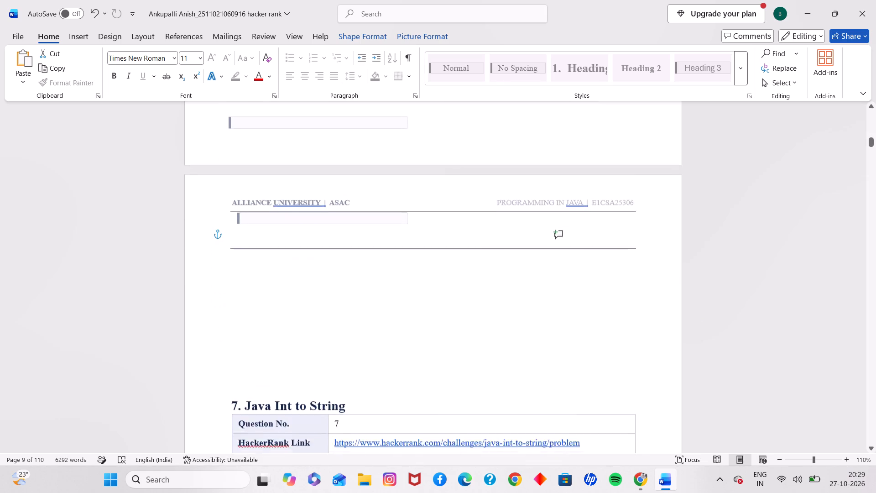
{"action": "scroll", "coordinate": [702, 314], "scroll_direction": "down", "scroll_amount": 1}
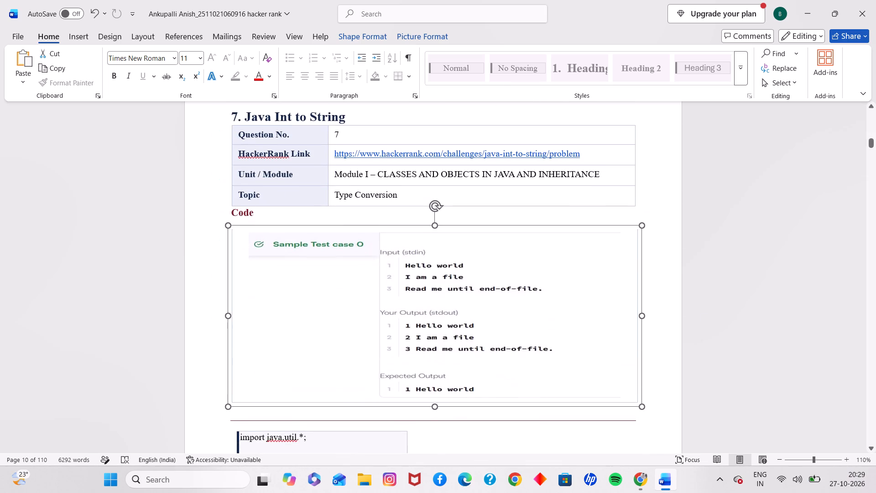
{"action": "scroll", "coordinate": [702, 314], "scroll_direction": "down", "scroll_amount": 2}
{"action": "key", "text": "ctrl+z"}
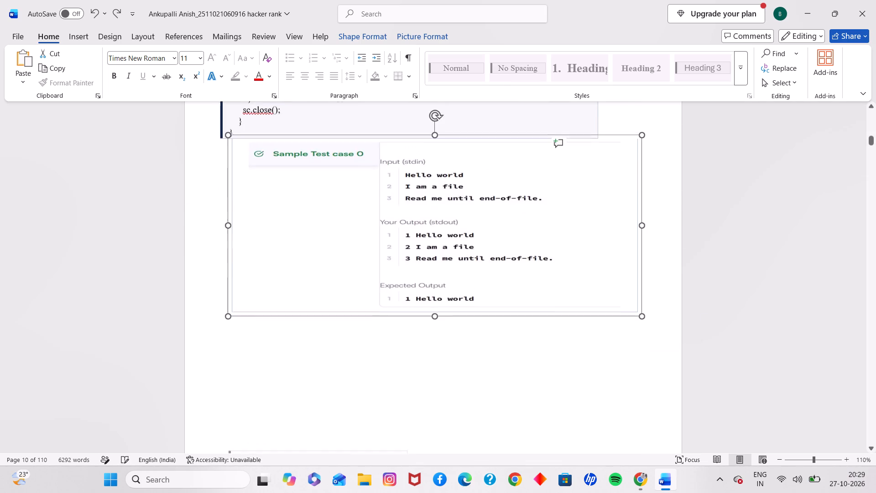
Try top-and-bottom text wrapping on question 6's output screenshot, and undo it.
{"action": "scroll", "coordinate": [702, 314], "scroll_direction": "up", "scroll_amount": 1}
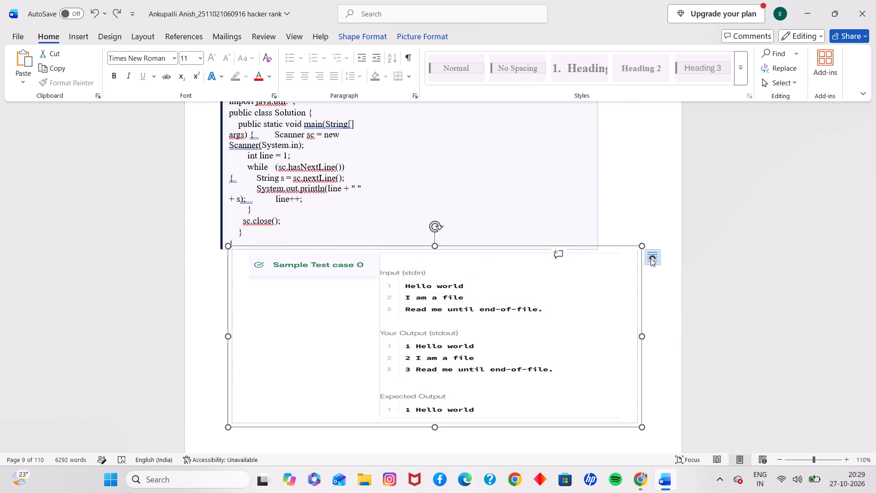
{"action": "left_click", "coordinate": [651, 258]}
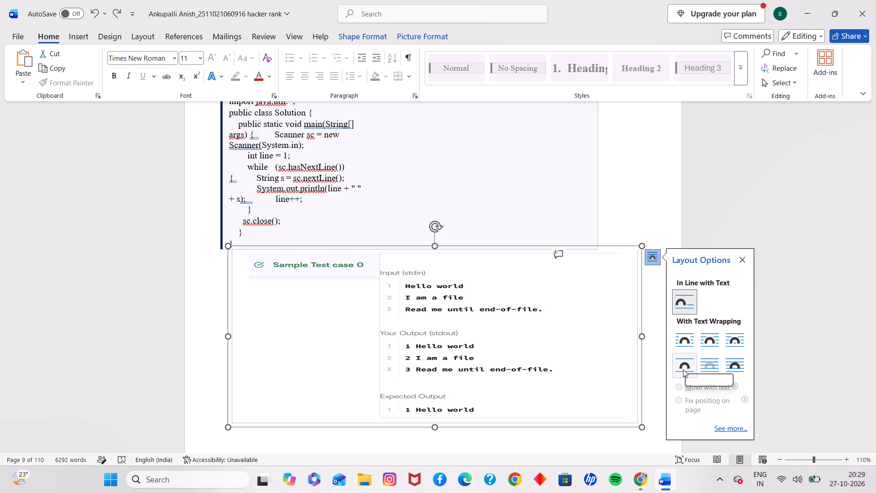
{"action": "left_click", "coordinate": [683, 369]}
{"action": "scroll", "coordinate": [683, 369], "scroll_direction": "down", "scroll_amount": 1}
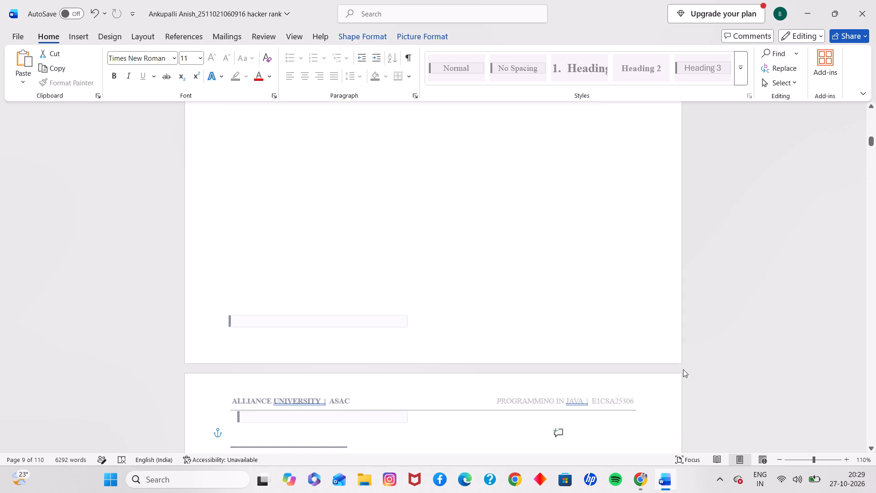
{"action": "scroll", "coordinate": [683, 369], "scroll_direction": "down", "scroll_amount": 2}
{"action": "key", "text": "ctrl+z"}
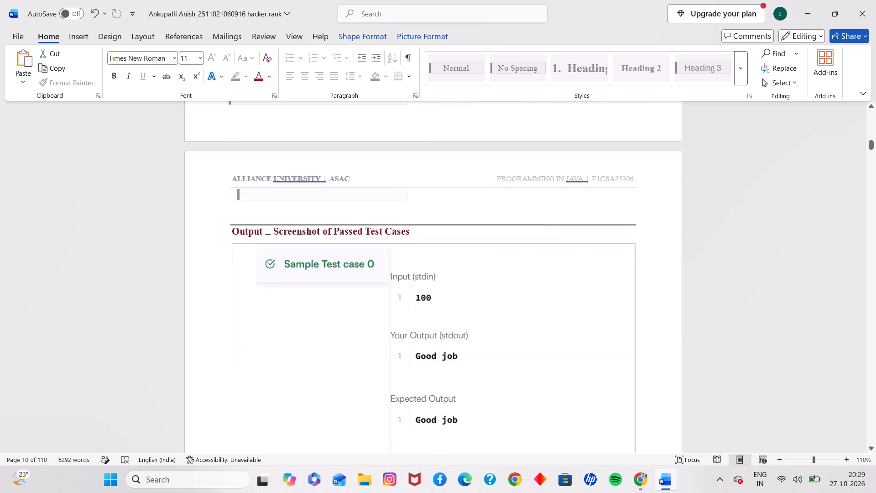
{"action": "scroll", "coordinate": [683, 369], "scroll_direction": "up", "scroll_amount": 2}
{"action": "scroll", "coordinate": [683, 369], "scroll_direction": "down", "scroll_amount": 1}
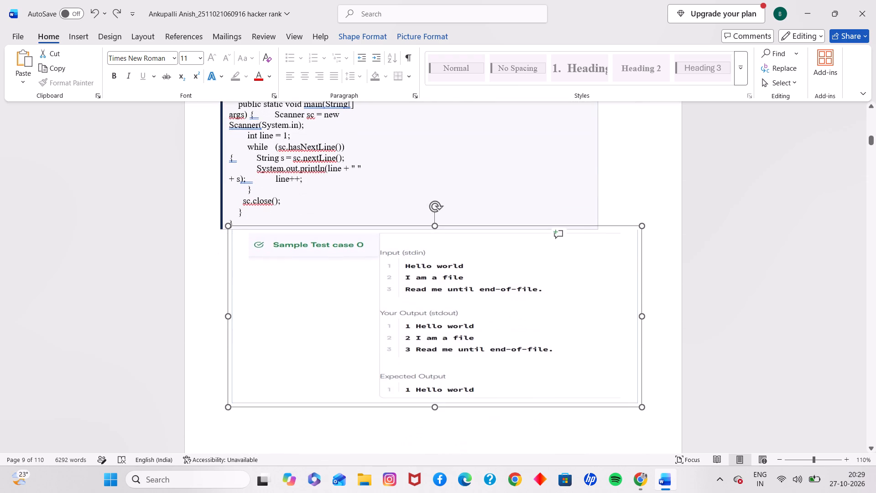
Widen question 6's output screenshot slightly and reduce its height a little.
{"action": "left_click_drag", "start_coordinate": [259, 353], "coordinate": [236, 388]}
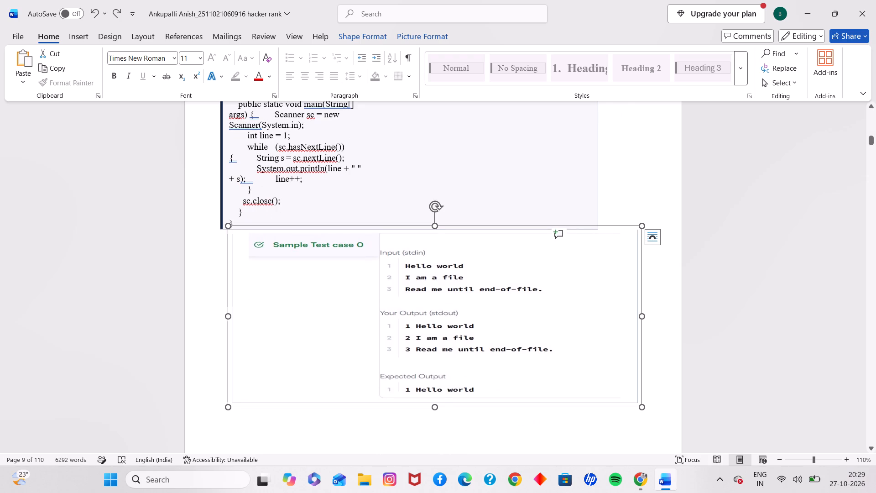
{"action": "left_click_drag", "start_coordinate": [227, 409], "coordinate": [219, 410]}
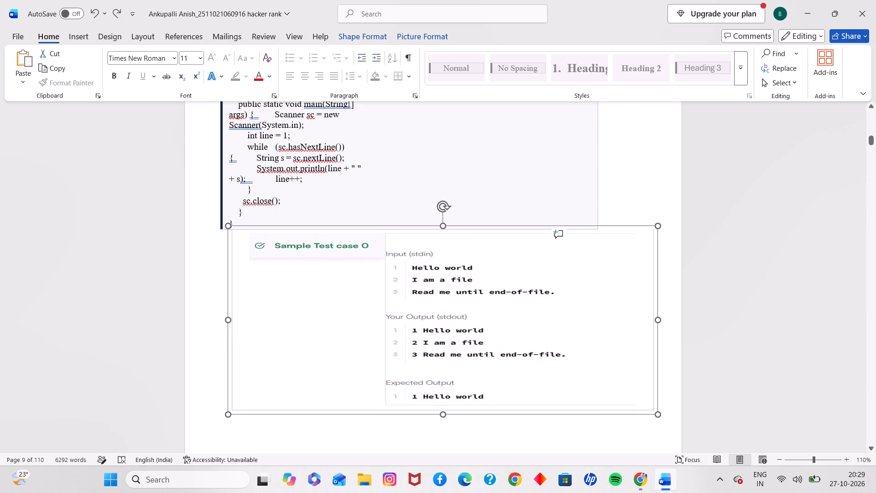
{"action": "left_click_drag", "start_coordinate": [219, 410], "coordinate": [214, 410]}
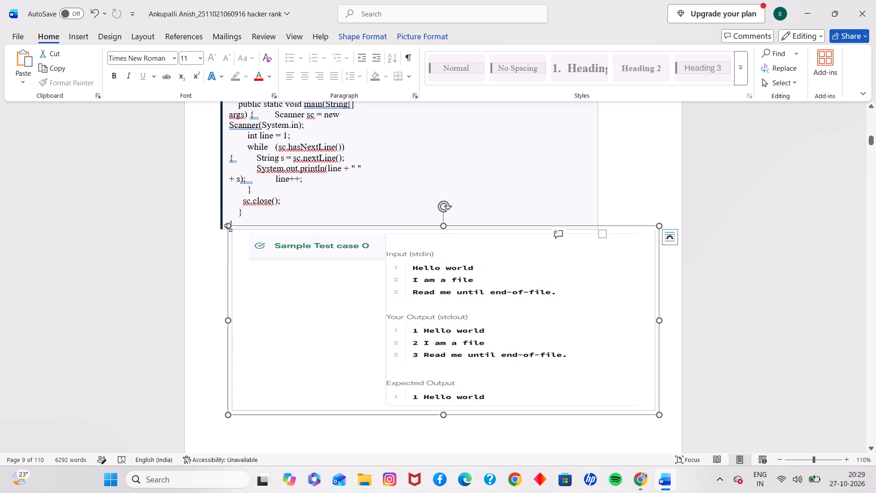
{"action": "left_click_drag", "start_coordinate": [228, 228], "coordinate": [236, 247]}
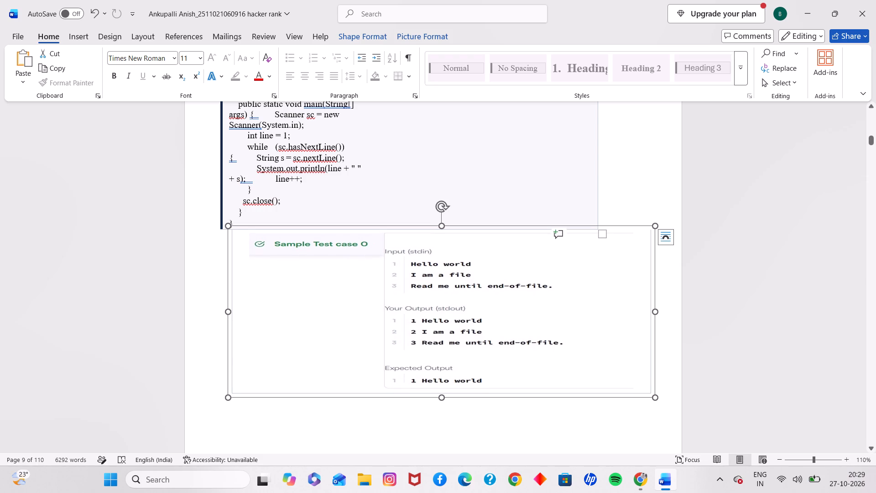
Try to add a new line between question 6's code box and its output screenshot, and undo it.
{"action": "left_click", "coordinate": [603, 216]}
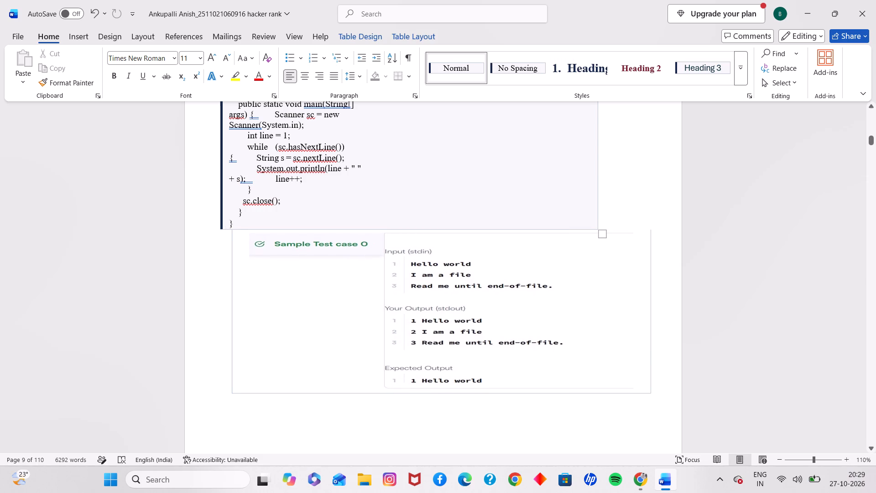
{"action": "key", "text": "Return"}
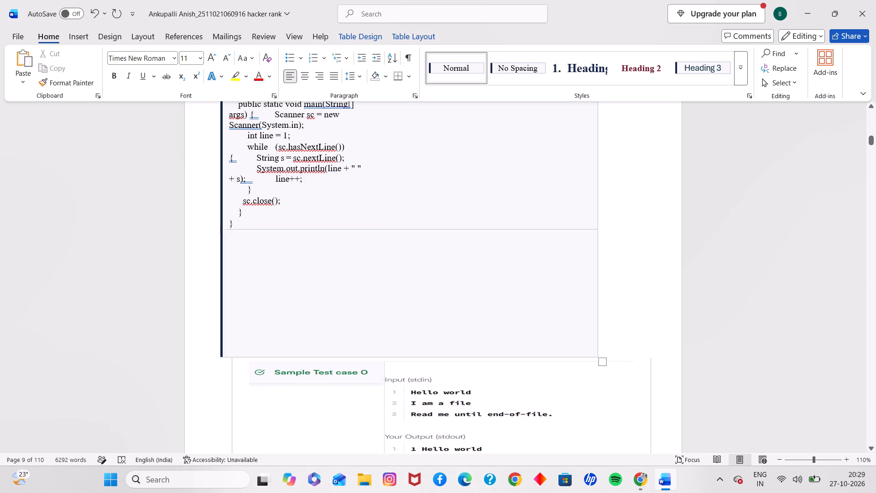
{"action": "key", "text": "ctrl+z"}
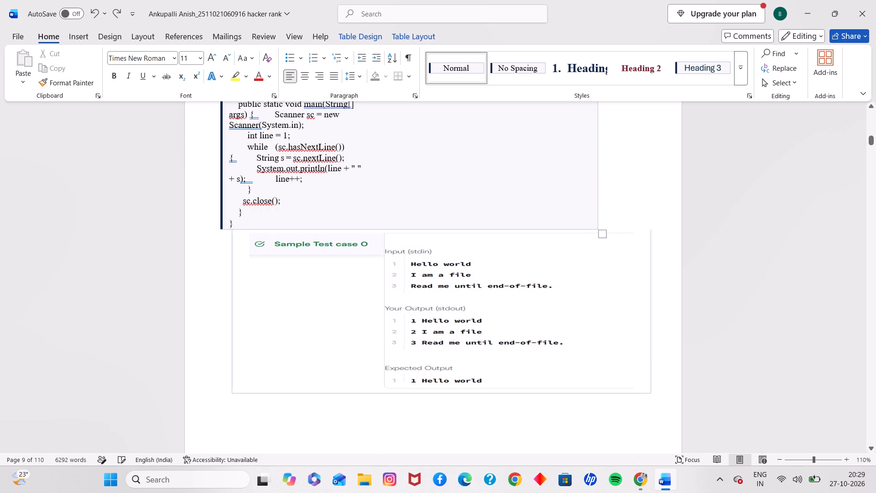
Insert two blank lines directly beneath question 6's output screenshot.
{"action": "left_click", "coordinate": [659, 249]}
{"action": "key", "text": "Return"}
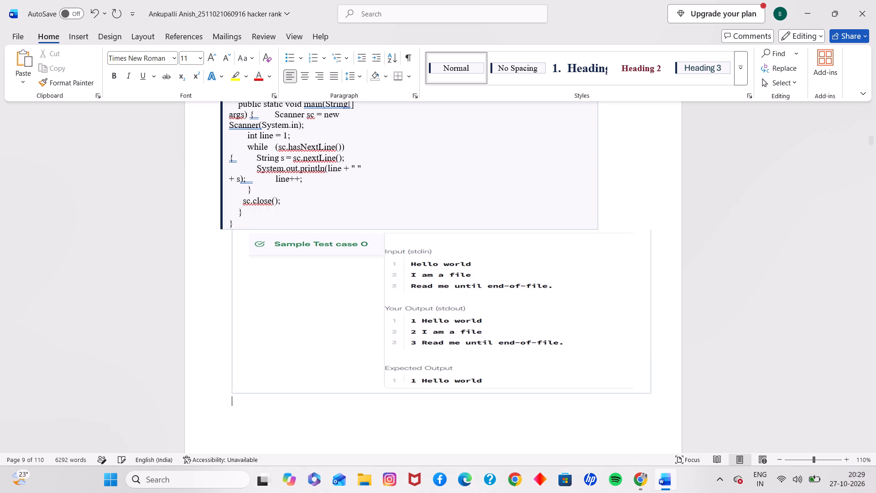
{"action": "key", "text": "Return"}
Review the layout of code boxes and output screenshots on the pages from question 7 onward.
{"action": "scroll", "coordinate": [648, 254], "scroll_direction": "down", "scroll_amount": 3}
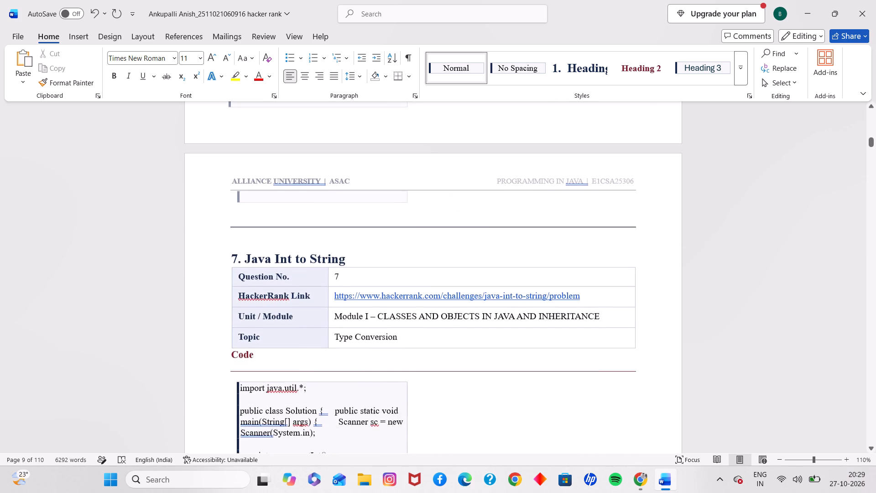
{"action": "scroll", "coordinate": [648, 254], "scroll_direction": "down", "scroll_amount": 5}
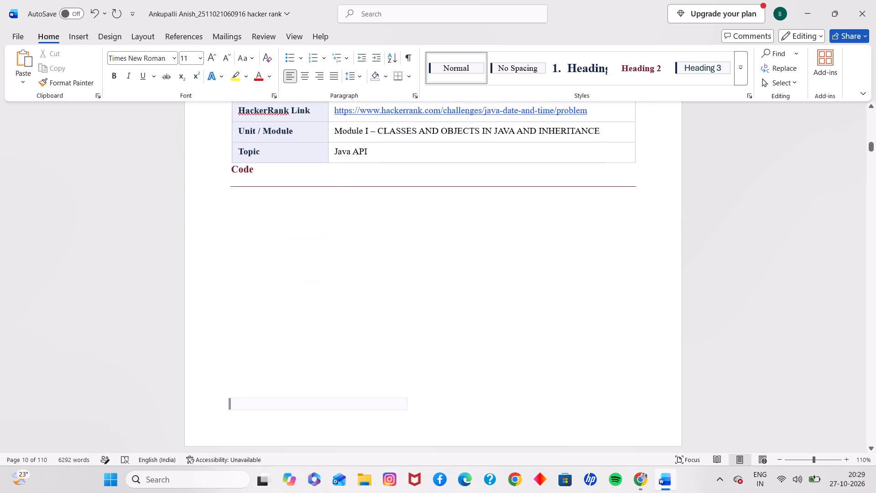
{"action": "scroll", "coordinate": [648, 254], "scroll_direction": "down", "scroll_amount": 8}
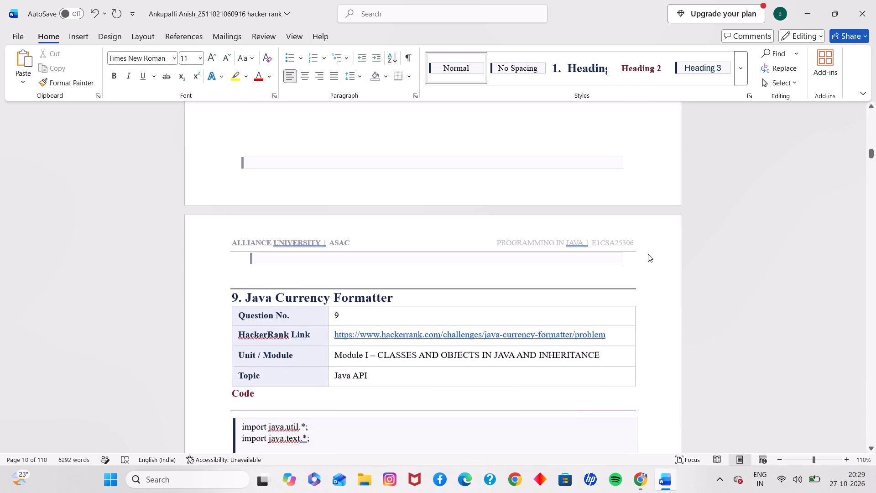
{"action": "scroll", "coordinate": [648, 254], "scroll_direction": "down", "scroll_amount": 8}
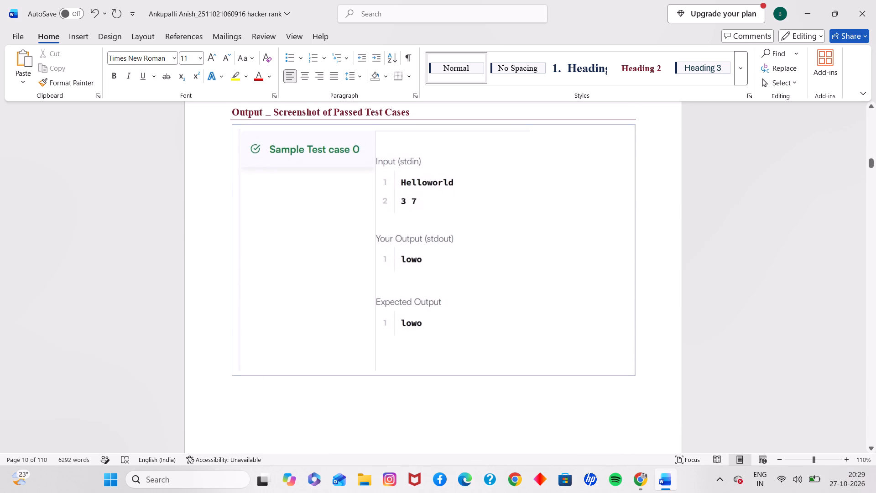
{"action": "scroll", "coordinate": [648, 254], "scroll_direction": "down", "scroll_amount": 5}
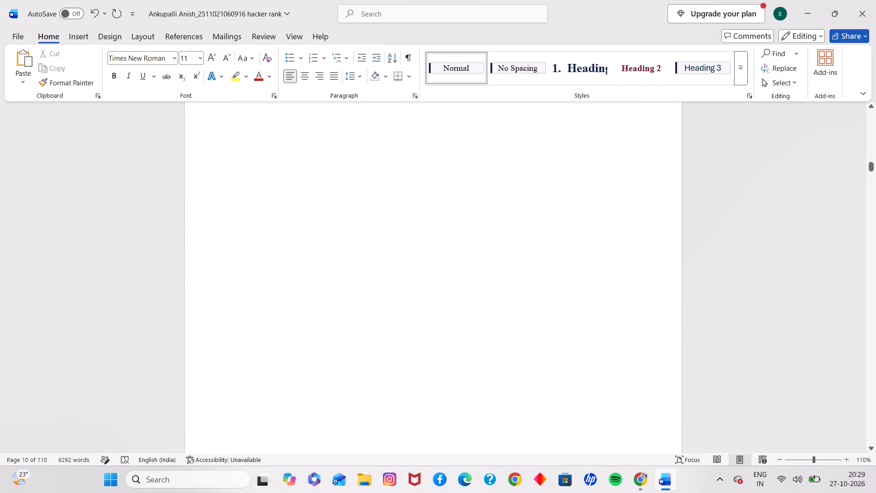
{"action": "scroll", "coordinate": [648, 254], "scroll_direction": "down", "scroll_amount": 7}
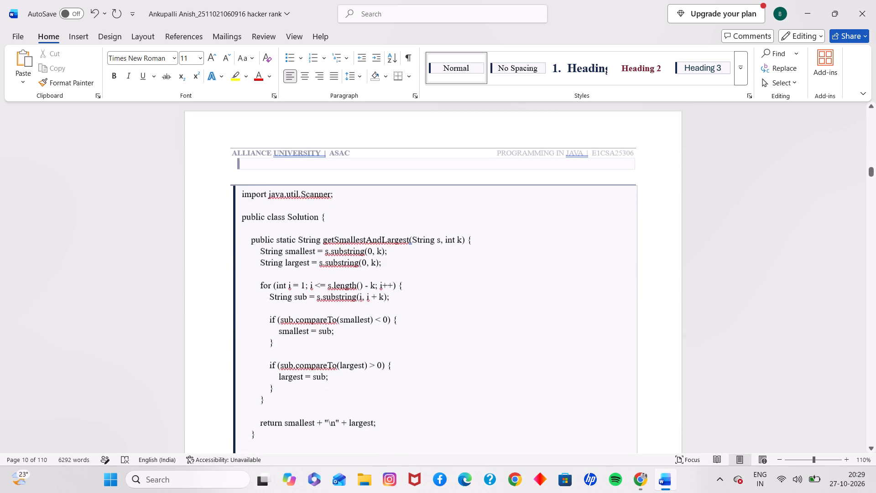
{"action": "scroll", "coordinate": [648, 254], "scroll_direction": "down", "scroll_amount": 4}
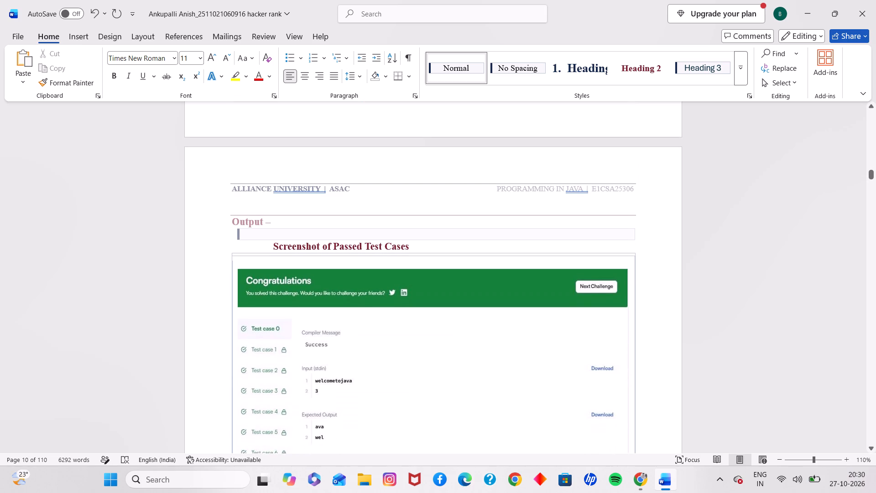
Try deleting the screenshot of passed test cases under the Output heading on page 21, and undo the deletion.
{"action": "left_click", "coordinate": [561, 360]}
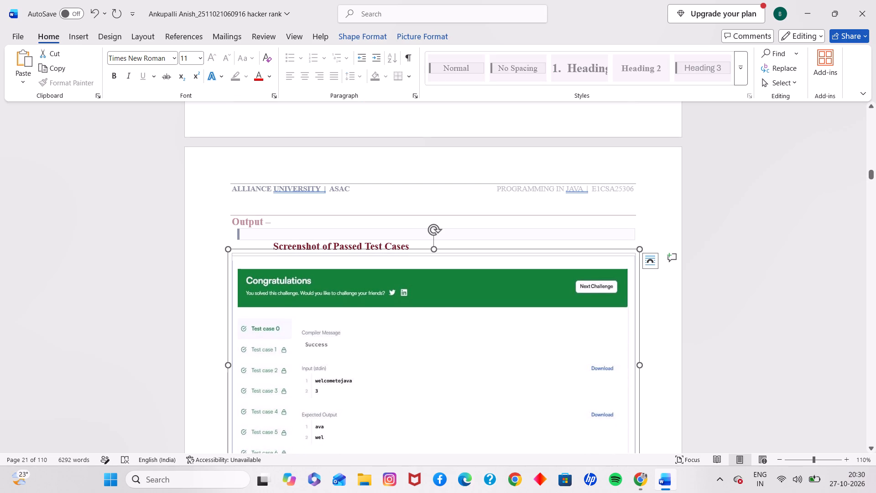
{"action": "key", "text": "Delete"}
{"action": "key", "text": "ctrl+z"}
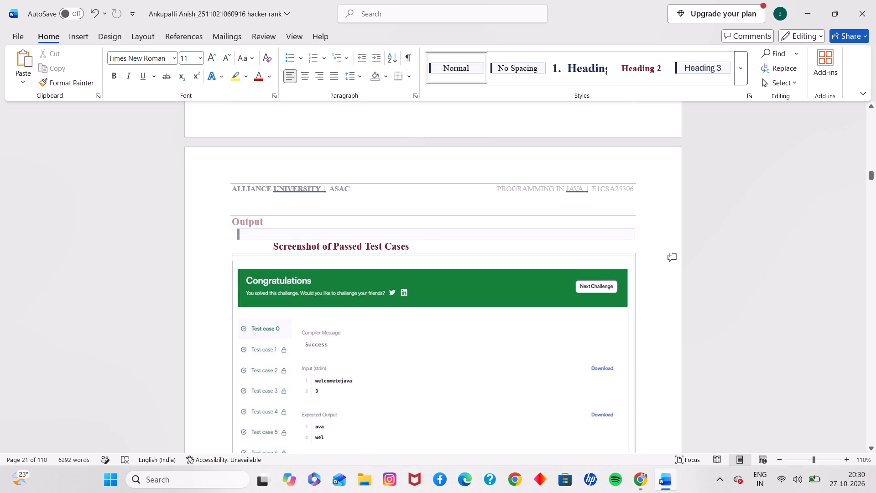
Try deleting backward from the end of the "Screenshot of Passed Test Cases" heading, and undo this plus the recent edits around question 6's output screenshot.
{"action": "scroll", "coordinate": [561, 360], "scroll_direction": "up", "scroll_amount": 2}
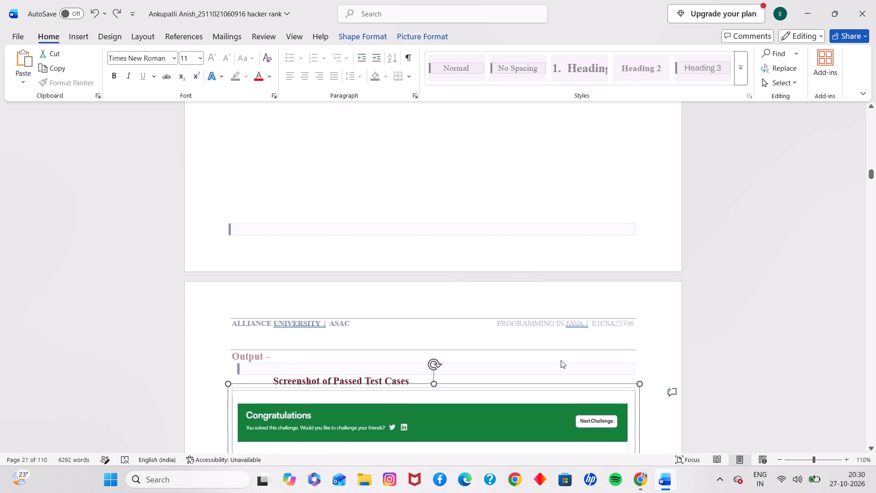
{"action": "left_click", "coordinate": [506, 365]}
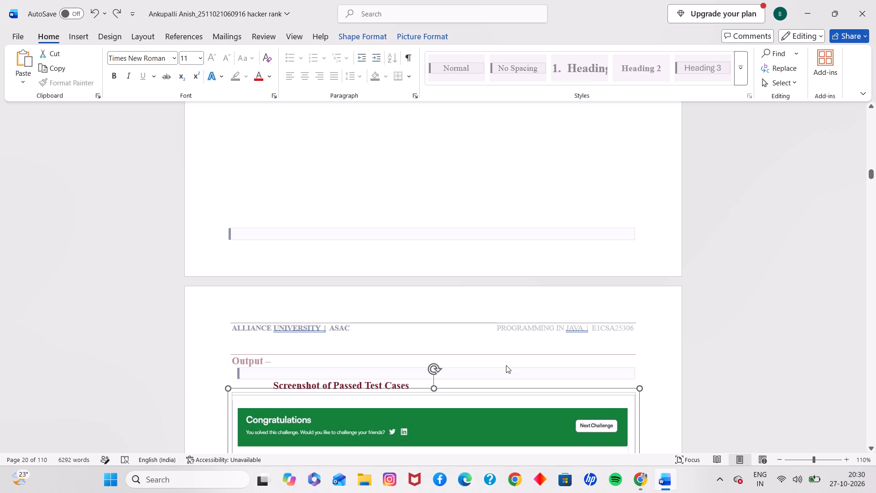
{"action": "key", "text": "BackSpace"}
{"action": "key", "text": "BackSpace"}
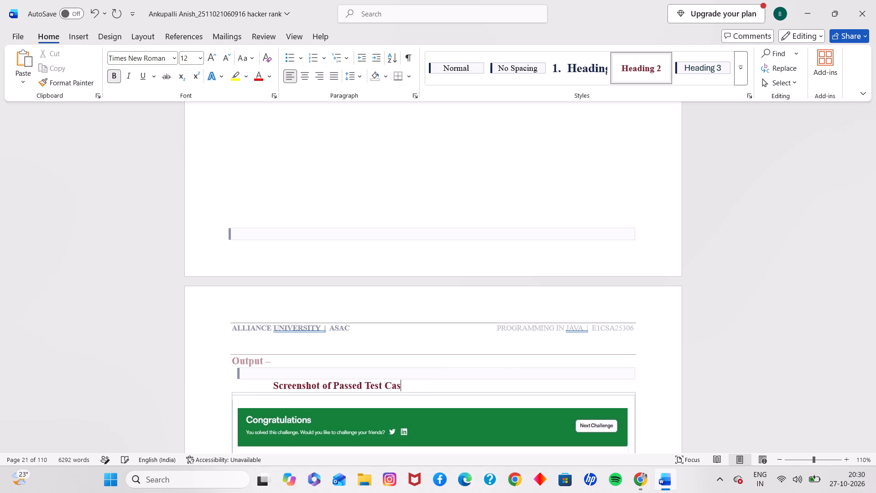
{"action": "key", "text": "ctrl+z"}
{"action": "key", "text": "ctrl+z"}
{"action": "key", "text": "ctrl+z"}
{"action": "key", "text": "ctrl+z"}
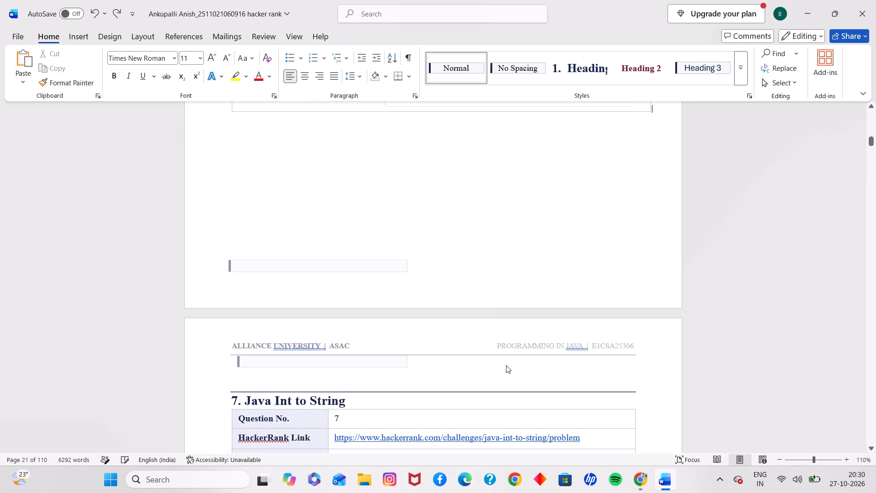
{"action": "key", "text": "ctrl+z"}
Close the HackerRank assignment document without saving its changes.
{"action": "left_click", "coordinate": [875, 28]}
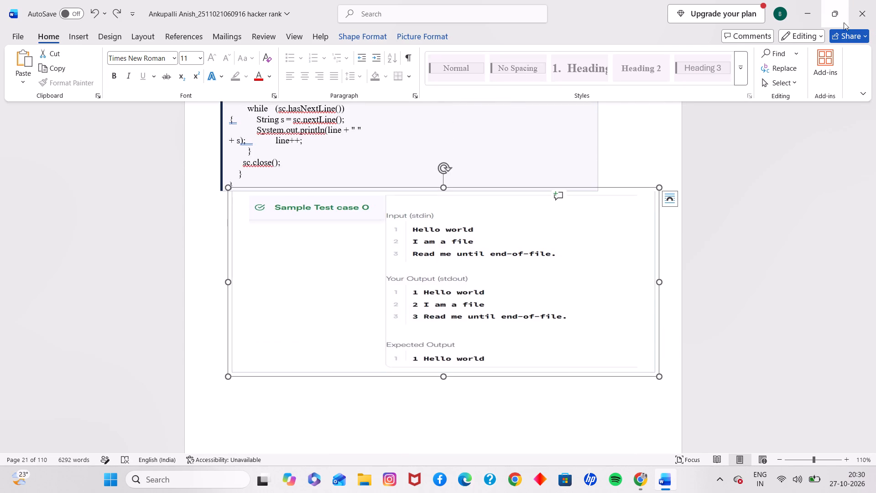
{"action": "left_click", "coordinate": [867, 16]}
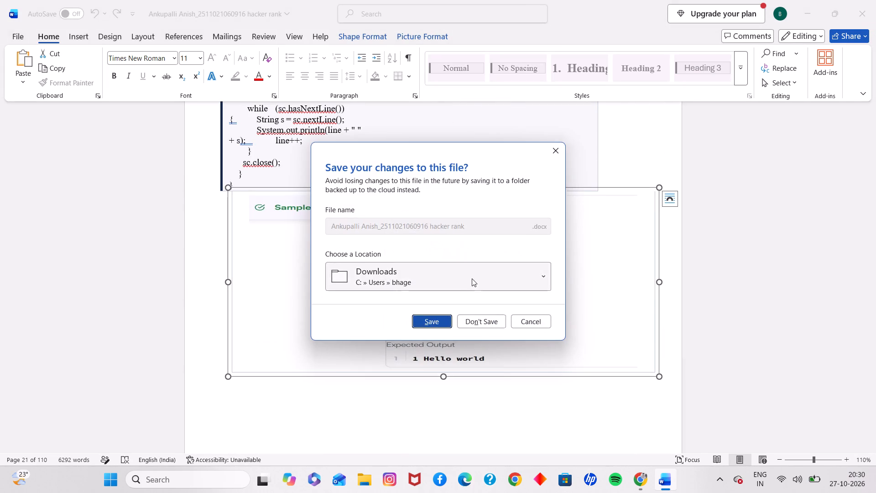
{"action": "left_click", "coordinate": [471, 319]}
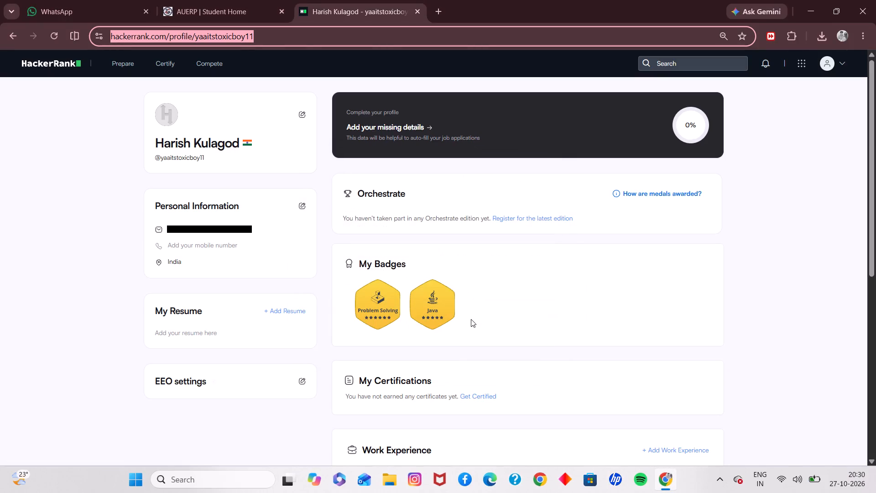
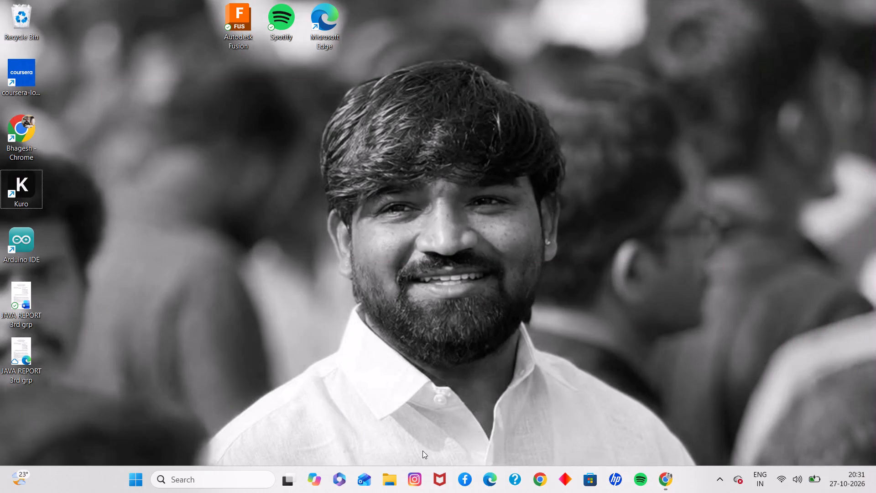
Open the HackerRank_Java_Template (2) document from the Downloads folder and maximize its window.
{"action": "left_click", "coordinate": [390, 486]}
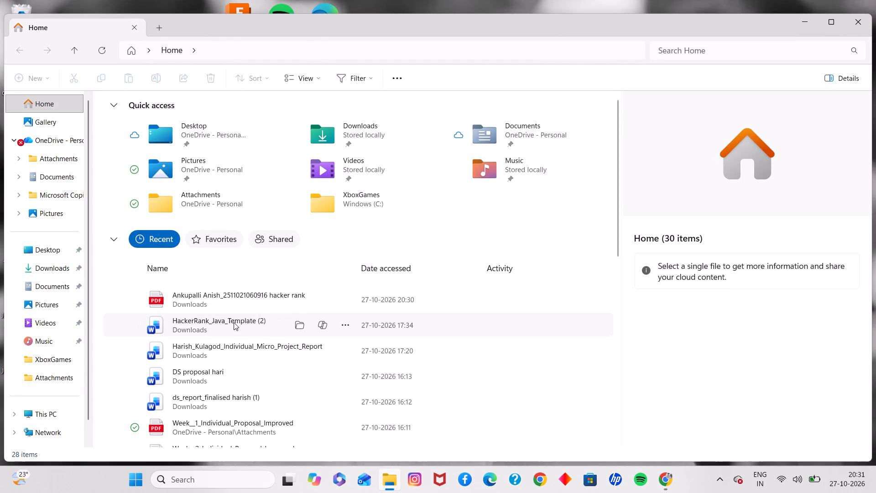
{"action": "left_click", "coordinate": [46, 270]}
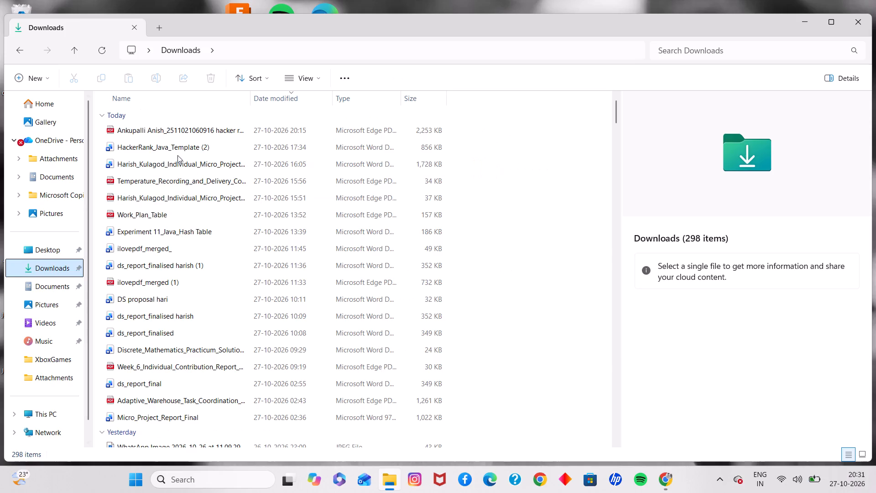
{"action": "double_click", "coordinate": [183, 150]}
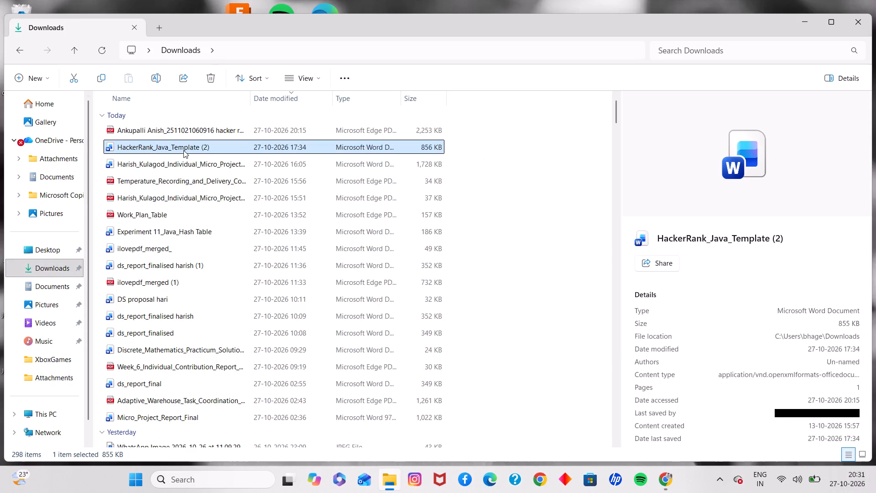
{"action": "scroll", "coordinate": [183, 197], "scroll_direction": "down", "scroll_amount": 1}
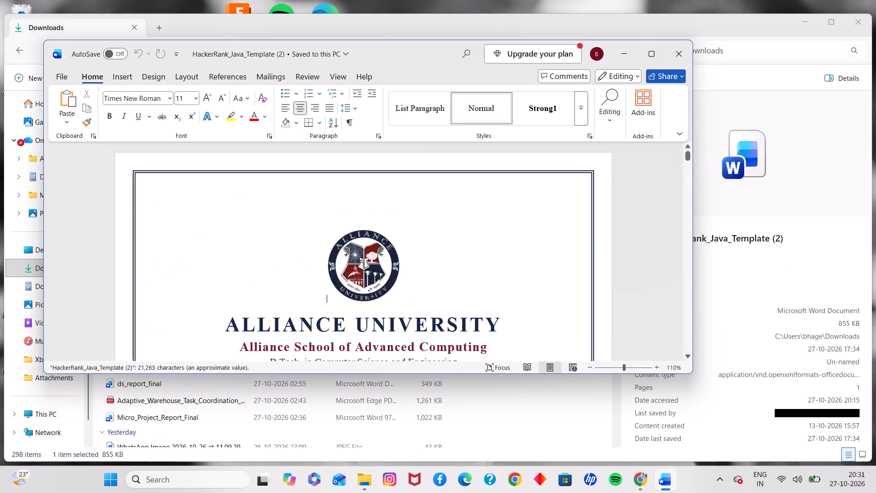
{"action": "scroll", "coordinate": [183, 197], "scroll_direction": "down", "scroll_amount": 6}
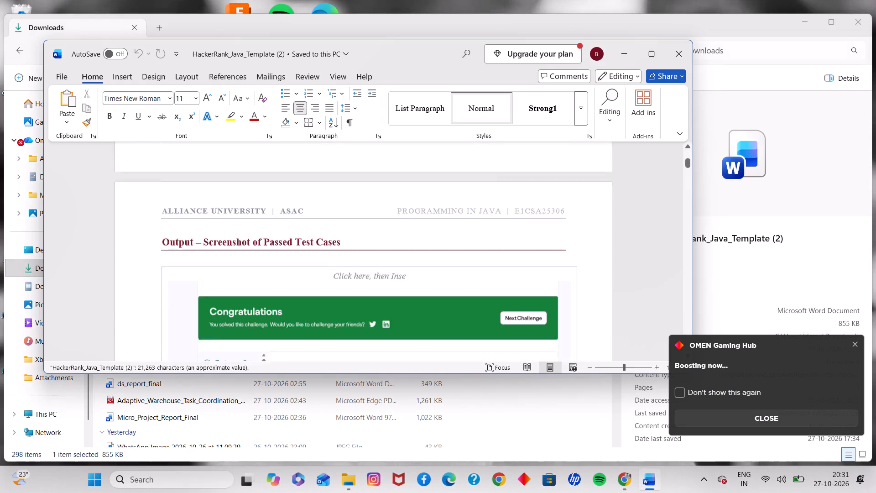
{"action": "scroll", "coordinate": [183, 197], "scroll_direction": "down", "scroll_amount": 1}
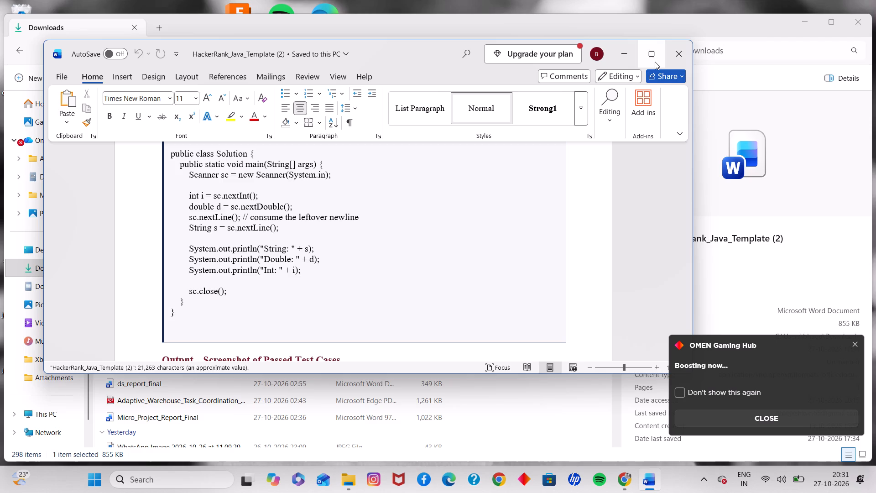
{"action": "left_click", "coordinate": [655, 62]}
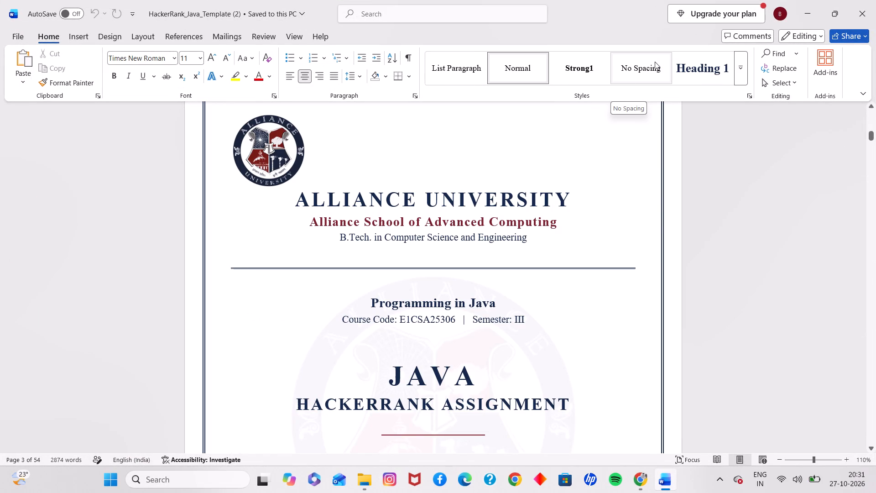
Review the cover page and the layout of question 1's code and output pages.
{"action": "scroll", "coordinate": [655, 62], "scroll_direction": "right", "scroll_amount": 1}
{"action": "scroll", "coordinate": [631, 108], "scroll_direction": "up", "scroll_amount": 3}
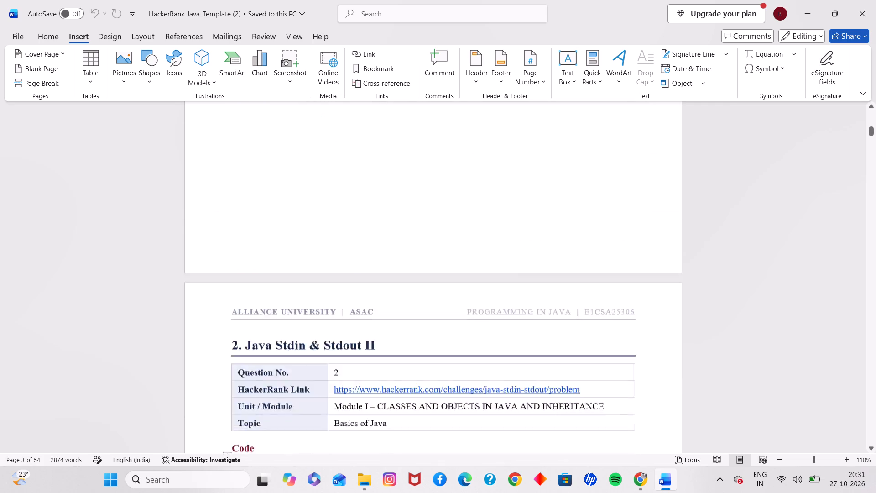
{"action": "scroll", "coordinate": [631, 108], "scroll_direction": "up", "scroll_amount": 7}
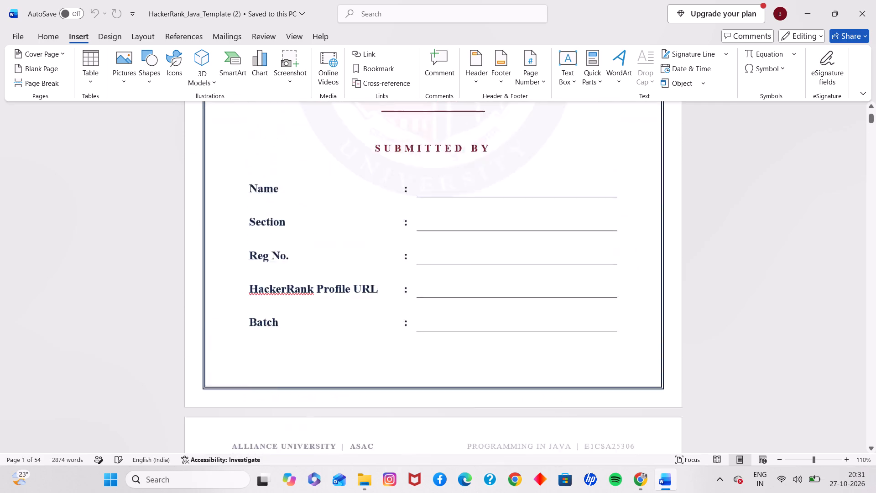
{"action": "scroll", "coordinate": [631, 108], "scroll_direction": "up", "scroll_amount": 1}
{"action": "scroll", "coordinate": [631, 108], "scroll_direction": "down", "scroll_amount": 4}
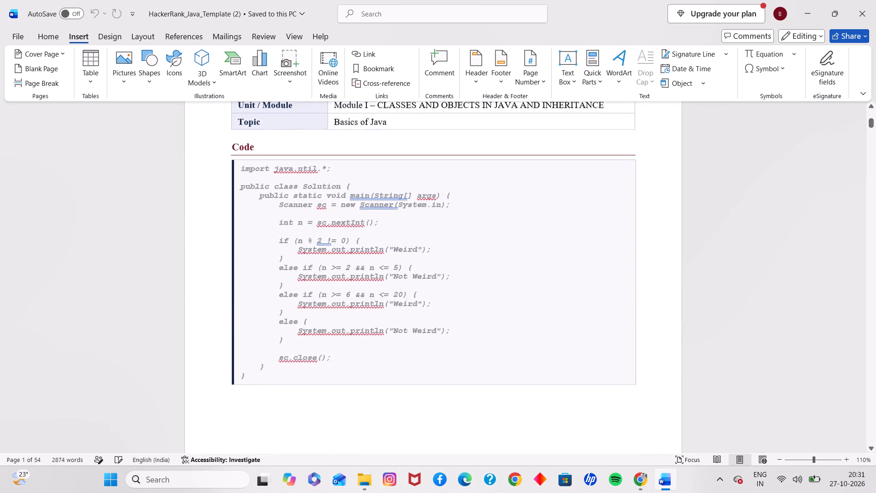
{"action": "scroll", "coordinate": [631, 108], "scroll_direction": "down", "scroll_amount": 2}
{"action": "scroll", "coordinate": [573, 198], "scroll_direction": "down", "scroll_amount": 3}
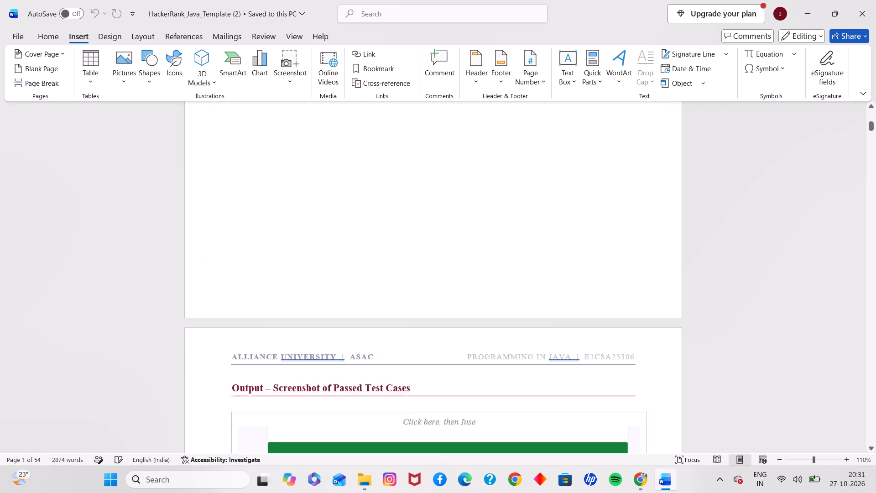
{"action": "scroll", "coordinate": [573, 198], "scroll_direction": "down", "scroll_amount": 3}
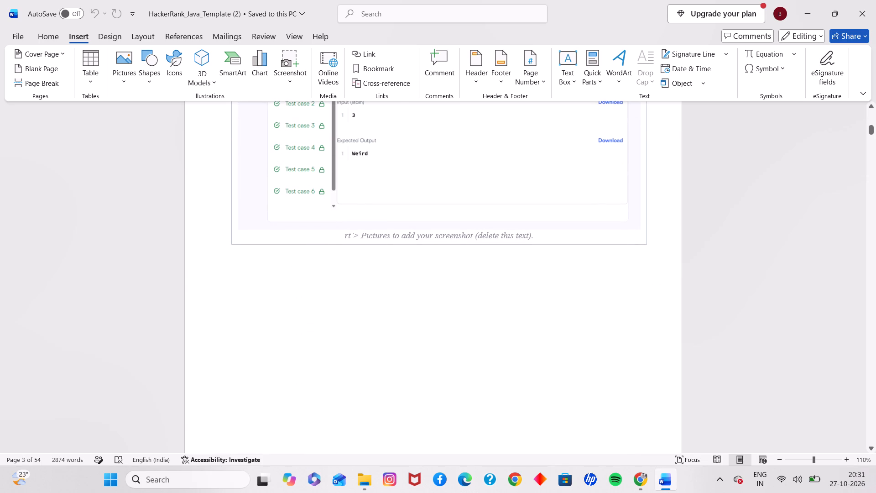
Shrink the table frame around question 1's output screenshot to the width of the heading rule.
{"action": "left_click", "coordinate": [631, 237]}
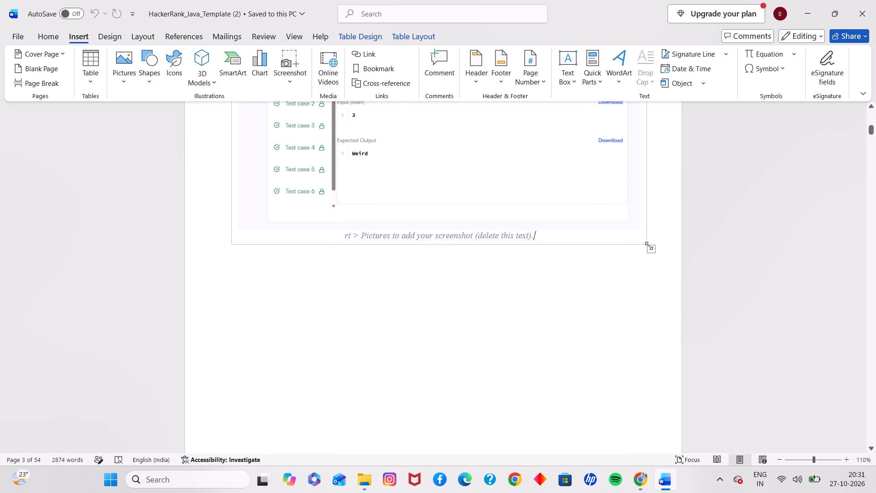
{"action": "left_click_drag", "start_coordinate": [649, 246], "coordinate": [583, 178]}
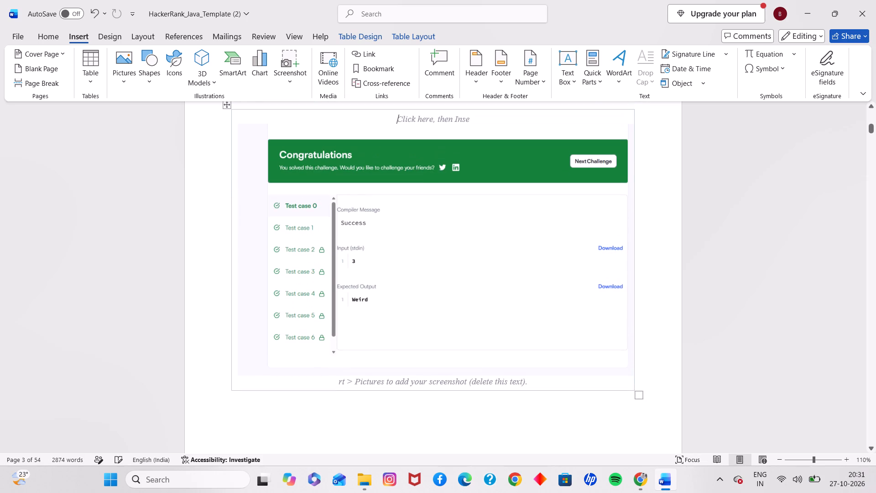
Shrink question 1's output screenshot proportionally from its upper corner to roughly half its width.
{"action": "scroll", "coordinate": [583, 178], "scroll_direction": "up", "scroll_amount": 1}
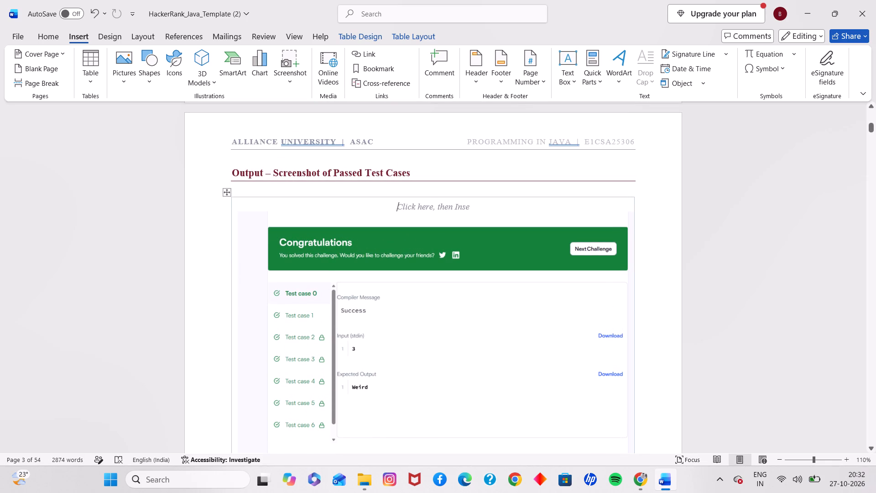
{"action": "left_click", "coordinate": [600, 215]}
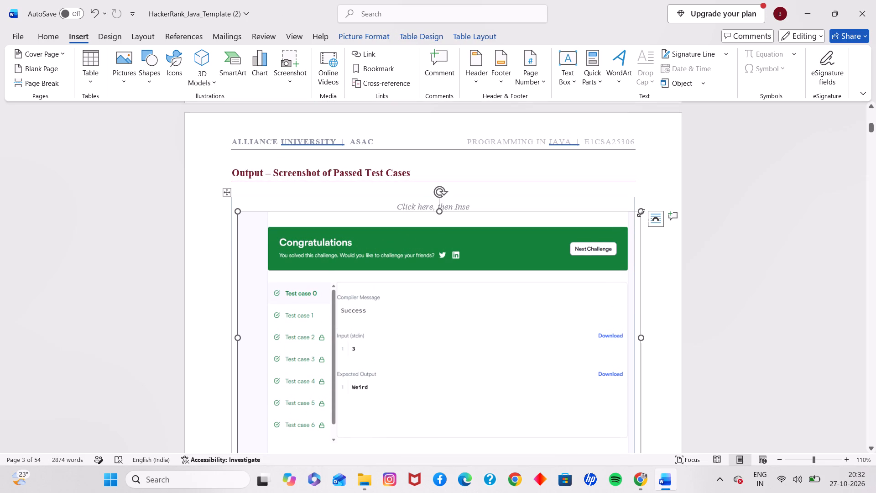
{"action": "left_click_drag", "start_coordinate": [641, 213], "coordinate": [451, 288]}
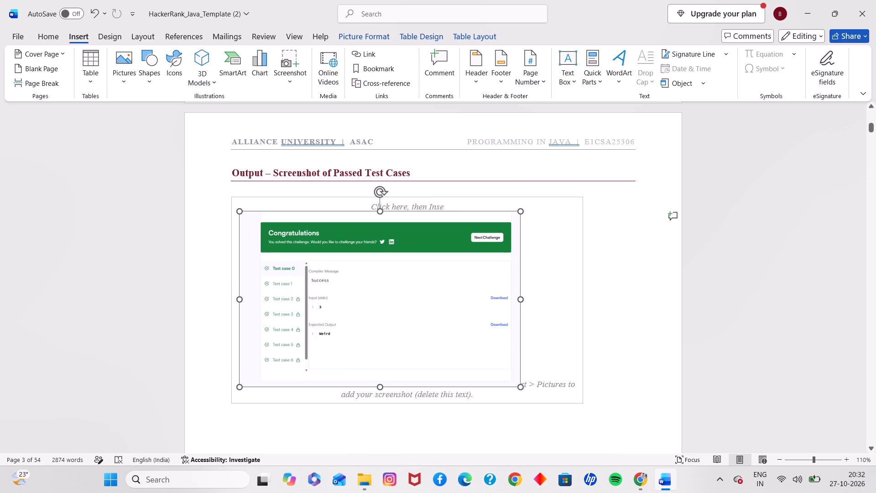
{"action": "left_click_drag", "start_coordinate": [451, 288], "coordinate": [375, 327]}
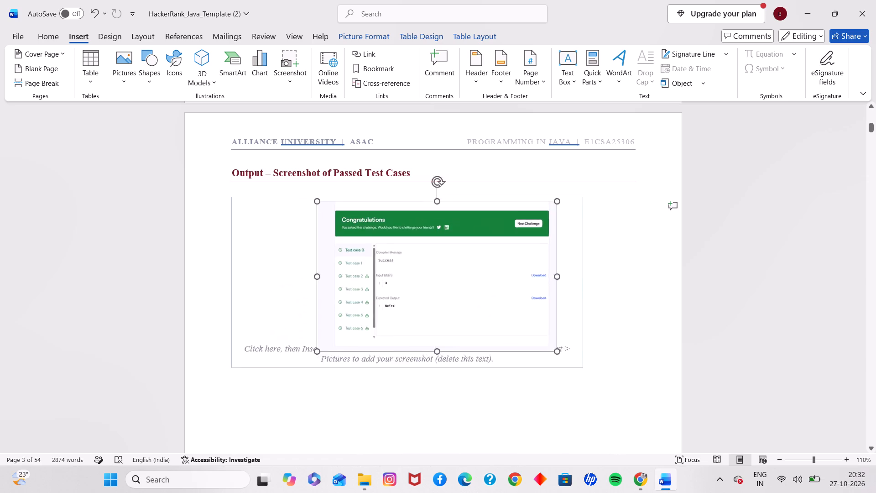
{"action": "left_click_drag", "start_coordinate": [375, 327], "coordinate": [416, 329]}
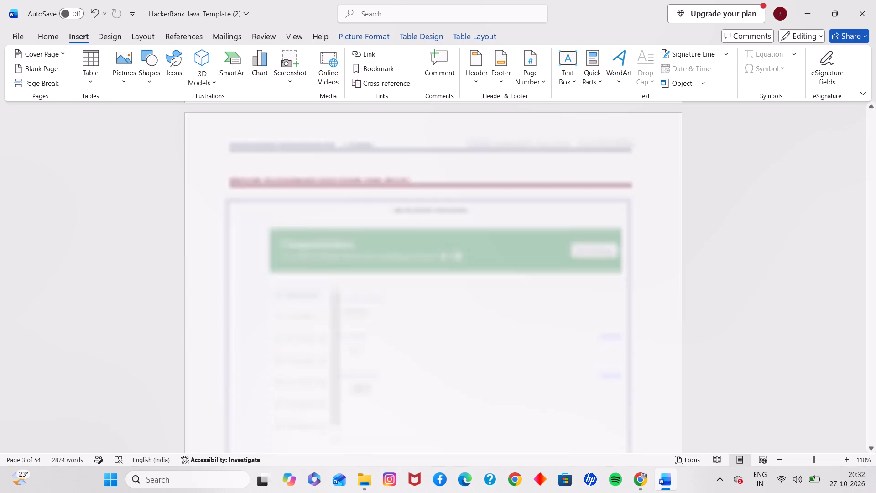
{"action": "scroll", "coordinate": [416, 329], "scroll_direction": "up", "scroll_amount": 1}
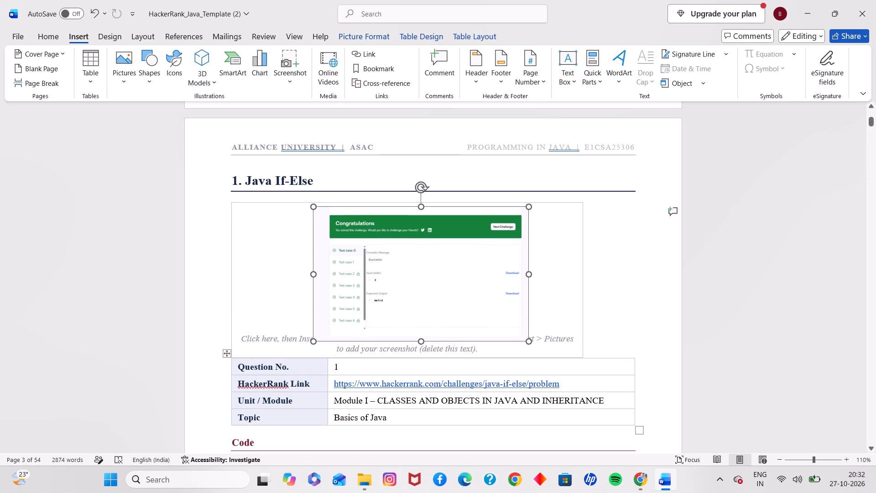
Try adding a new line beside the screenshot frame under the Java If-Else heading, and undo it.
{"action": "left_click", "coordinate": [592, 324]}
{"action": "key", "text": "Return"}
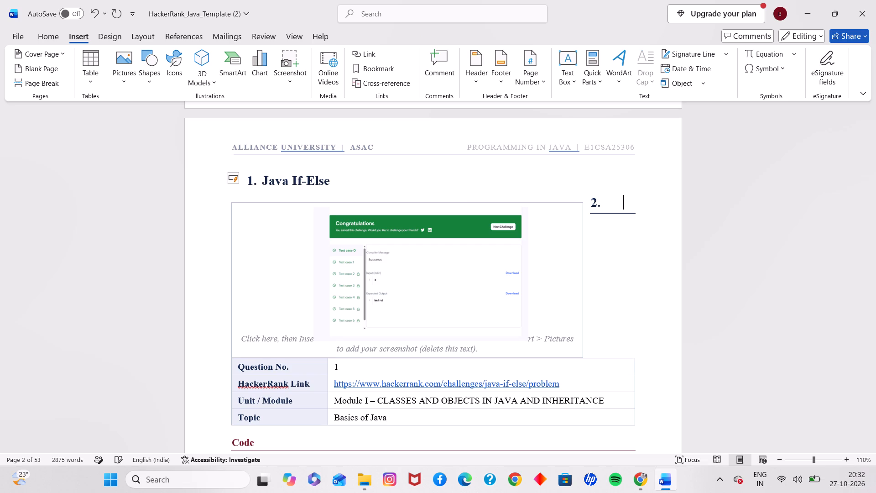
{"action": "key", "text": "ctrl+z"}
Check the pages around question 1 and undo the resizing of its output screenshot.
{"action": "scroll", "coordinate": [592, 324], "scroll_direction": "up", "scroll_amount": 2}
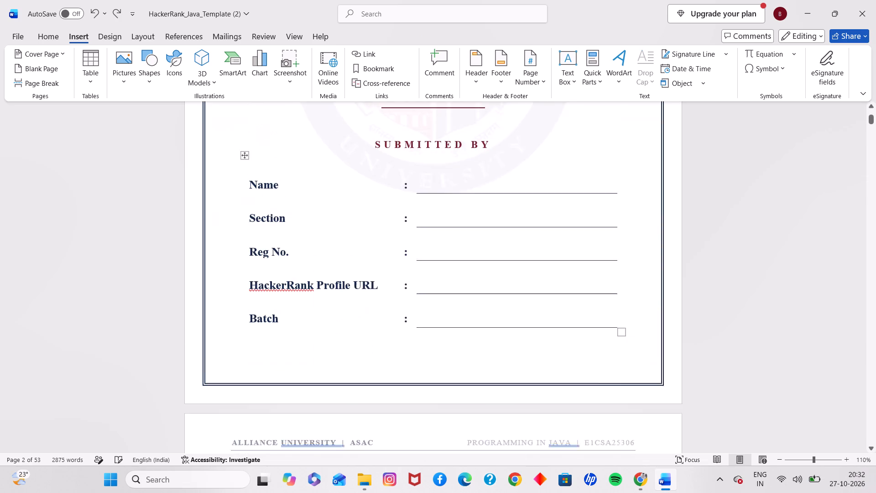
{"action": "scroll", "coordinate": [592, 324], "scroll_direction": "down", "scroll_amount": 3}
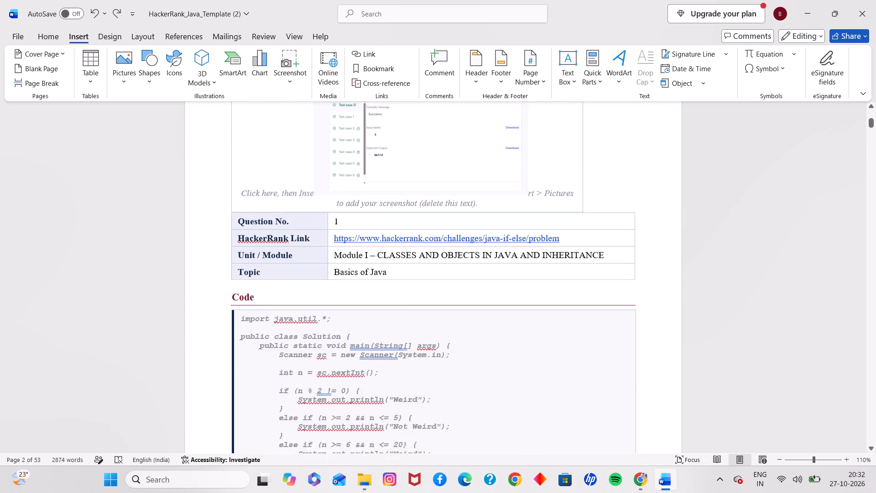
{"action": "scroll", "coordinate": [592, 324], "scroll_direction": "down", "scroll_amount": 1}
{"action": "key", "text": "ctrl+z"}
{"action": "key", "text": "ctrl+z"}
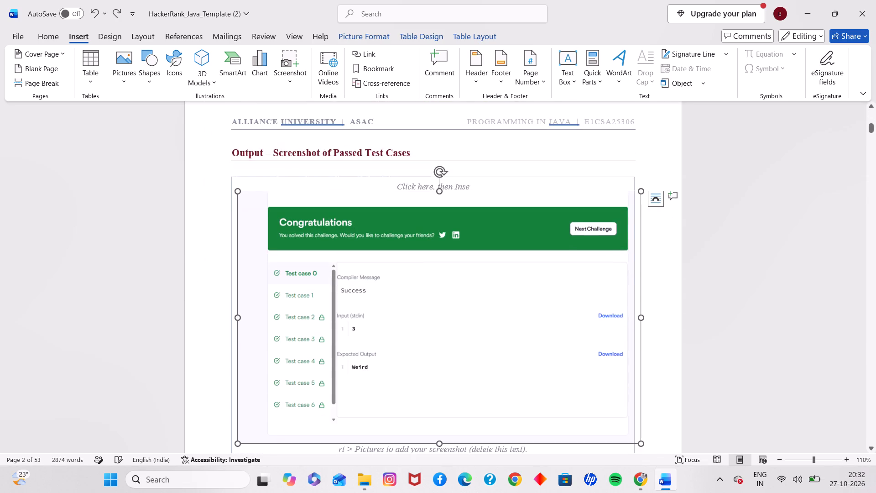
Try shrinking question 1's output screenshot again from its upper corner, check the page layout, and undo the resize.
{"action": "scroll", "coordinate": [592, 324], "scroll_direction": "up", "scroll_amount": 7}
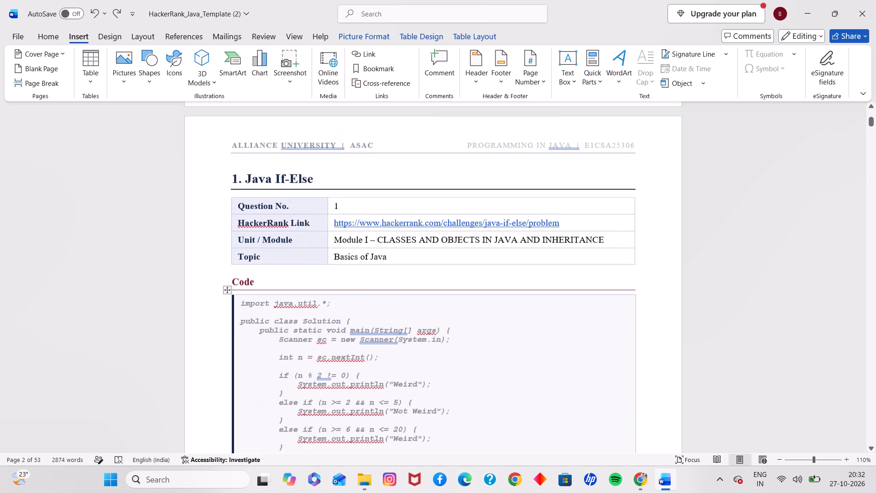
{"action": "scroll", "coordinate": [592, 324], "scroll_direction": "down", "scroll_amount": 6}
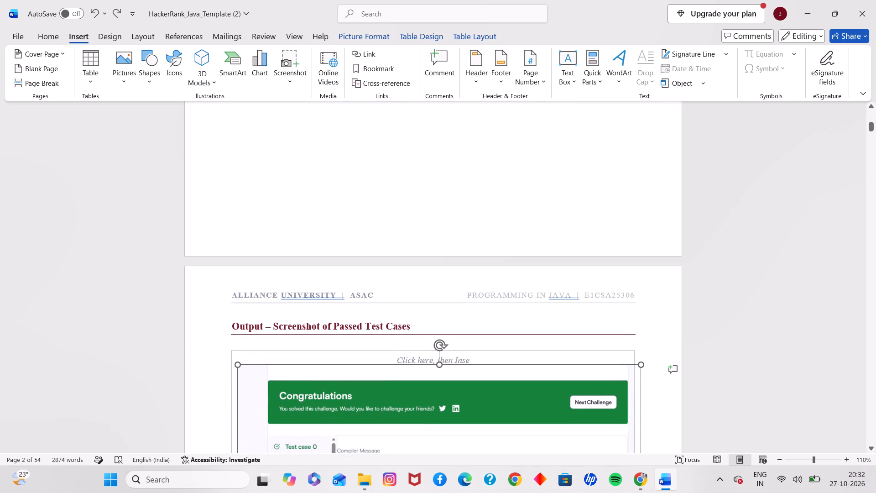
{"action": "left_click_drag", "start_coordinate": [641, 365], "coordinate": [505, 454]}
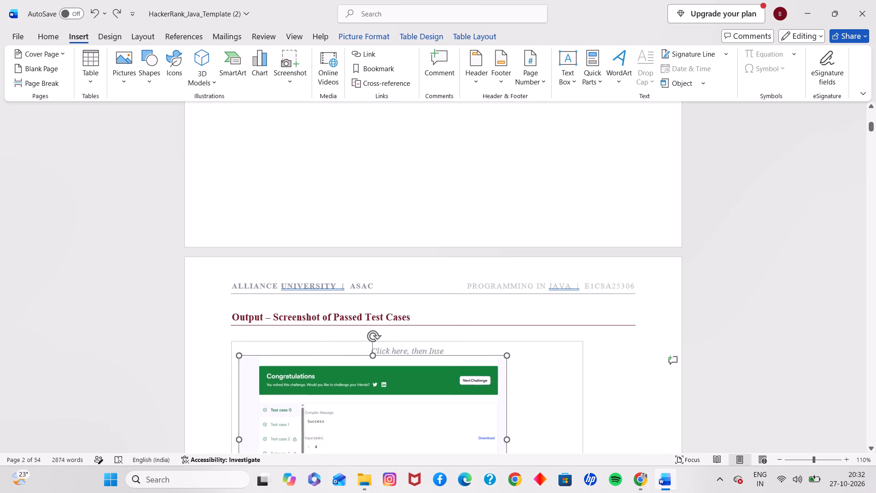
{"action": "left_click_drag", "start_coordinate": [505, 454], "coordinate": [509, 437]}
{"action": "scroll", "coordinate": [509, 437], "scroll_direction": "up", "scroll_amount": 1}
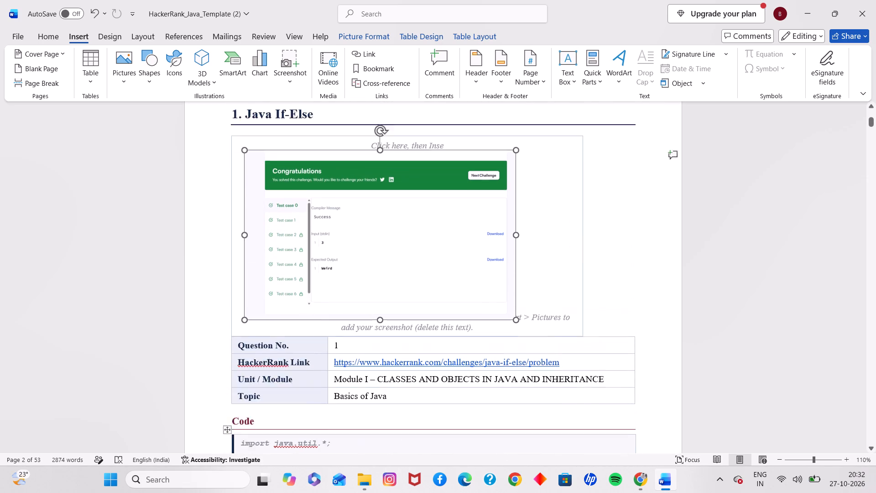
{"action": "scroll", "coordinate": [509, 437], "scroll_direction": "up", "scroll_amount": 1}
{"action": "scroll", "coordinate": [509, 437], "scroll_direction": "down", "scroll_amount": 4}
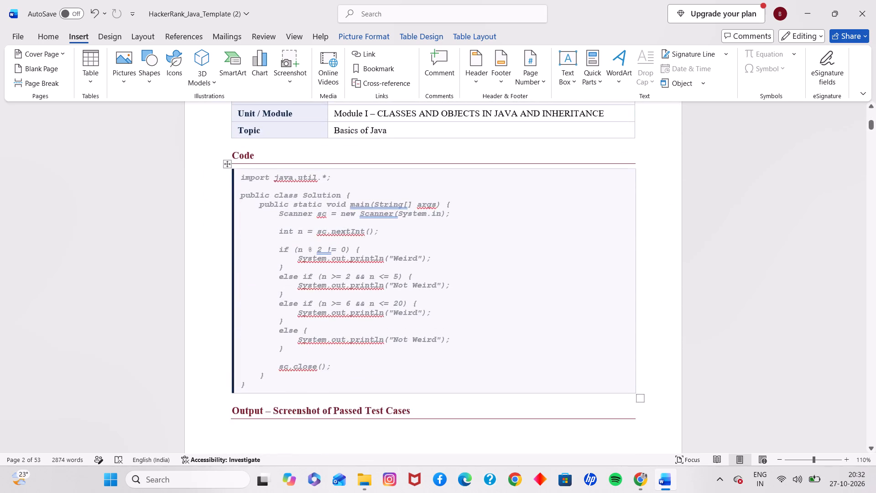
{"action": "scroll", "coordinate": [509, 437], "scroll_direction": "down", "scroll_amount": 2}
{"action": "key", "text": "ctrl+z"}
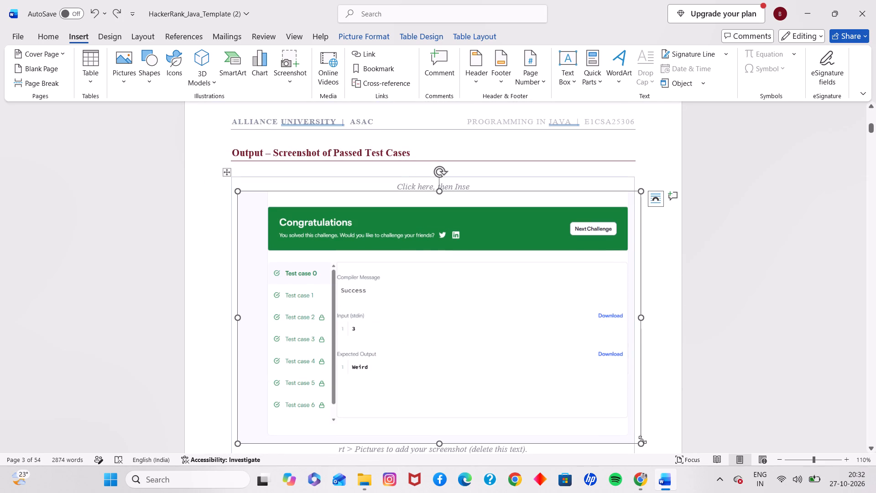
Shrink question 1's output screenshot from its lower corner to just over half its width and check the page layout.
{"action": "left_click_drag", "start_coordinate": [641, 443], "coordinate": [568, 413]}
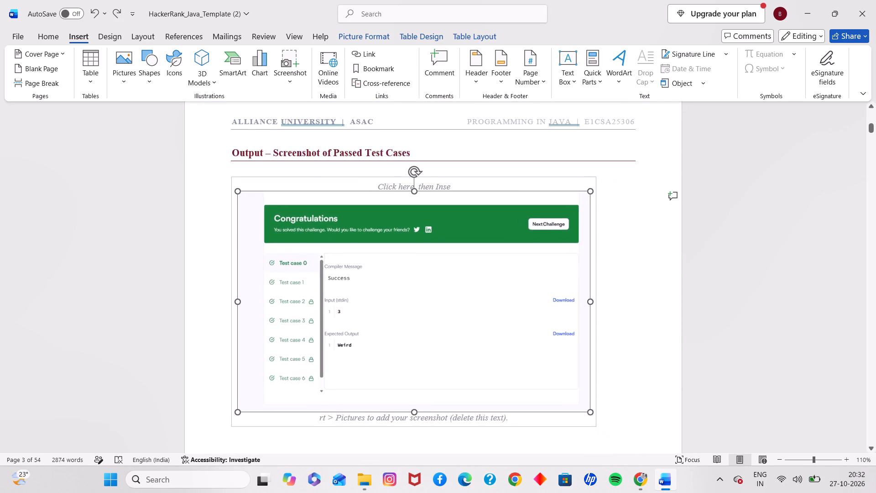
{"action": "left_click_drag", "start_coordinate": [568, 413], "coordinate": [523, 340]}
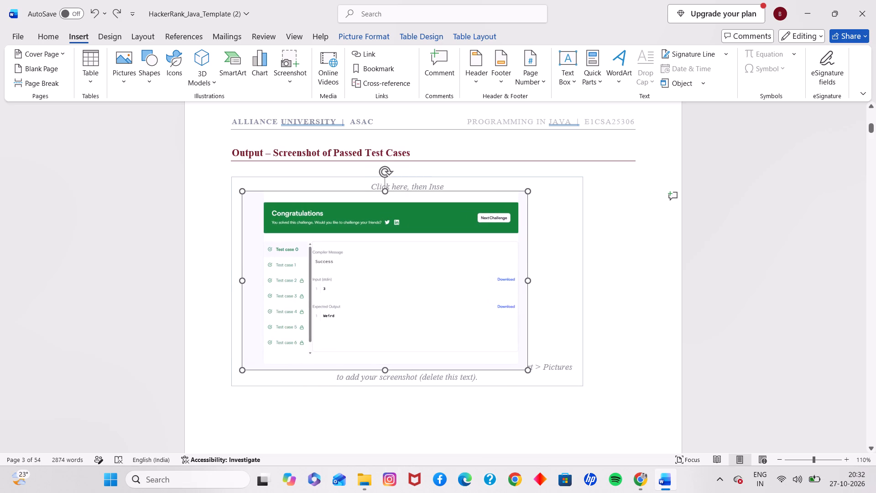
{"action": "left_click_drag", "start_coordinate": [523, 340], "coordinate": [465, 330]}
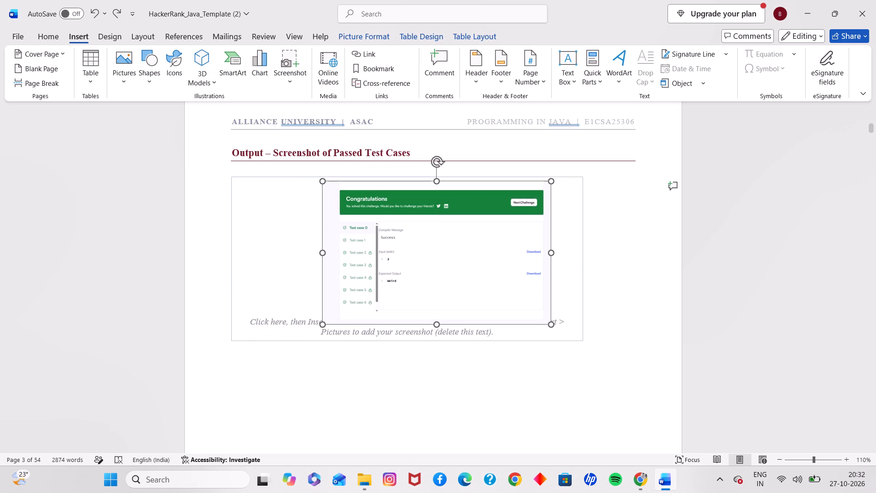
{"action": "scroll", "coordinate": [465, 330], "scroll_direction": "down", "scroll_amount": 3}
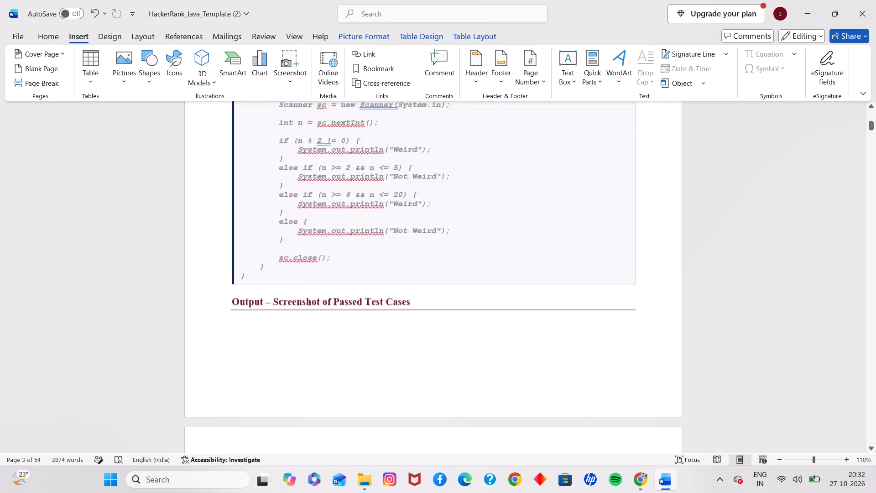
{"action": "scroll", "coordinate": [465, 330], "scroll_direction": "down", "scroll_amount": 1}
{"action": "scroll", "coordinate": [411, 257], "scroll_direction": "up", "scroll_amount": 4}
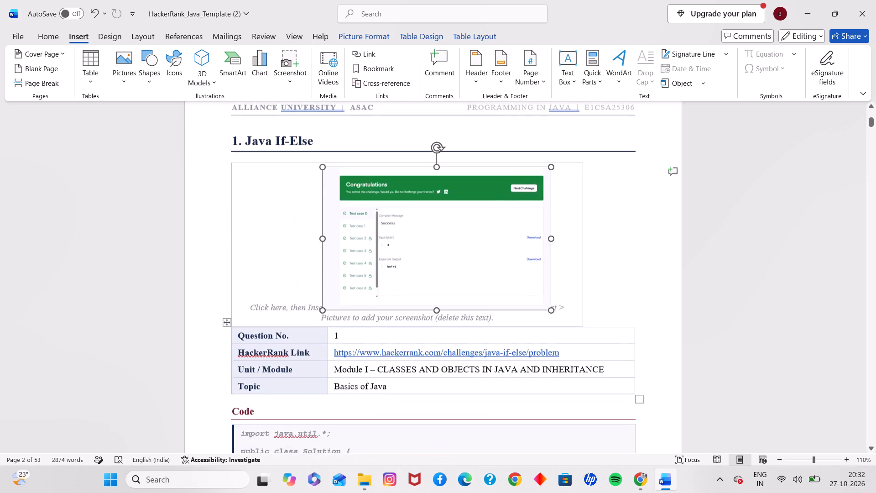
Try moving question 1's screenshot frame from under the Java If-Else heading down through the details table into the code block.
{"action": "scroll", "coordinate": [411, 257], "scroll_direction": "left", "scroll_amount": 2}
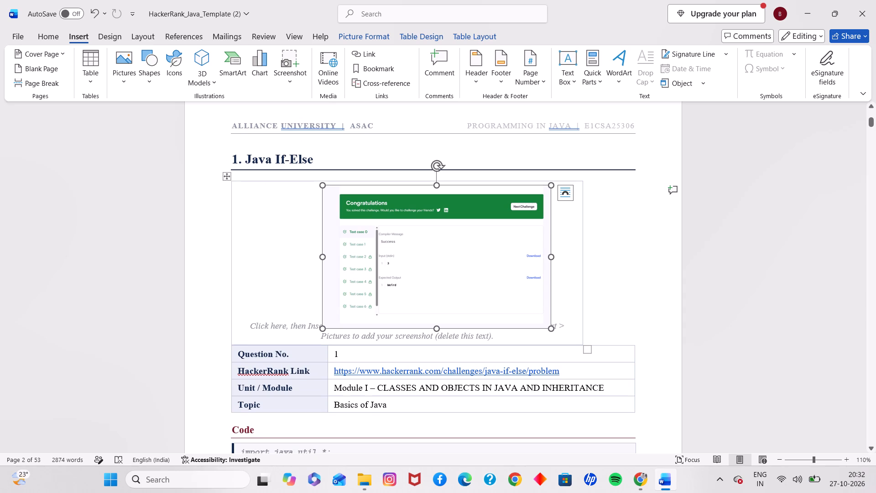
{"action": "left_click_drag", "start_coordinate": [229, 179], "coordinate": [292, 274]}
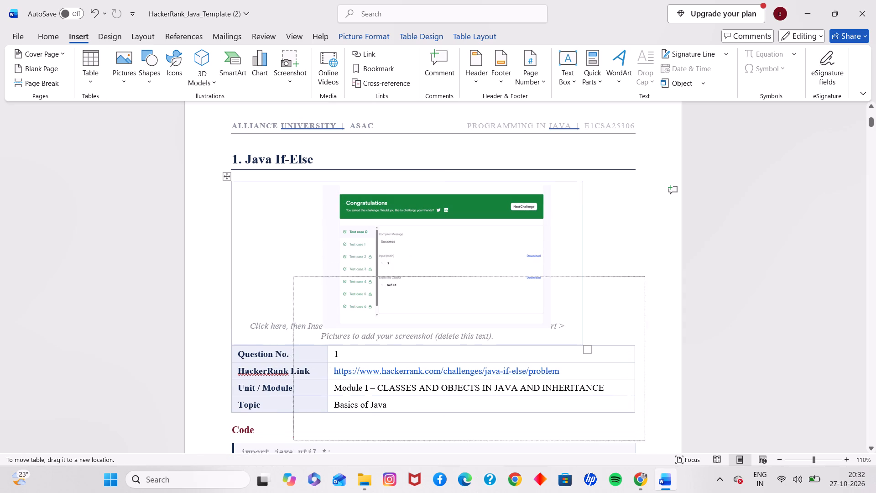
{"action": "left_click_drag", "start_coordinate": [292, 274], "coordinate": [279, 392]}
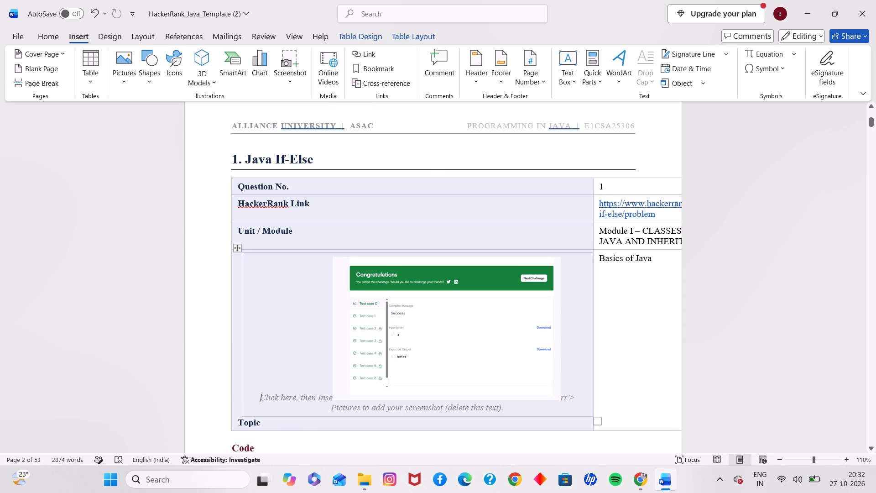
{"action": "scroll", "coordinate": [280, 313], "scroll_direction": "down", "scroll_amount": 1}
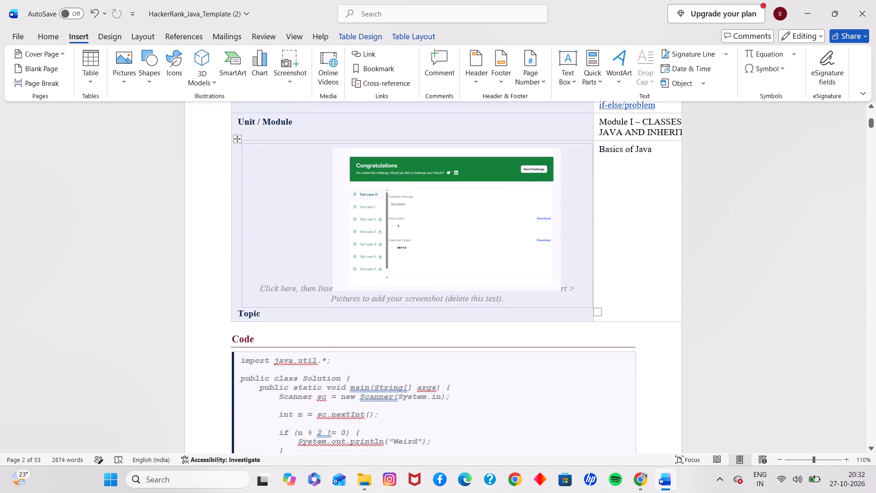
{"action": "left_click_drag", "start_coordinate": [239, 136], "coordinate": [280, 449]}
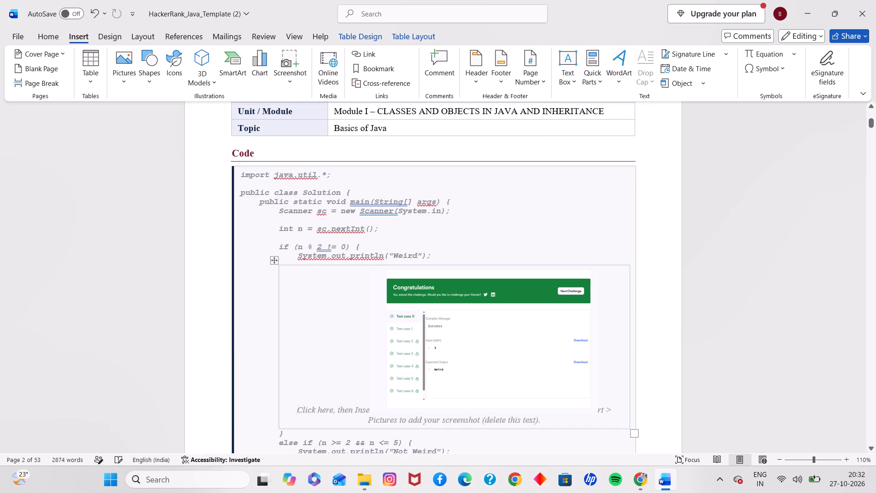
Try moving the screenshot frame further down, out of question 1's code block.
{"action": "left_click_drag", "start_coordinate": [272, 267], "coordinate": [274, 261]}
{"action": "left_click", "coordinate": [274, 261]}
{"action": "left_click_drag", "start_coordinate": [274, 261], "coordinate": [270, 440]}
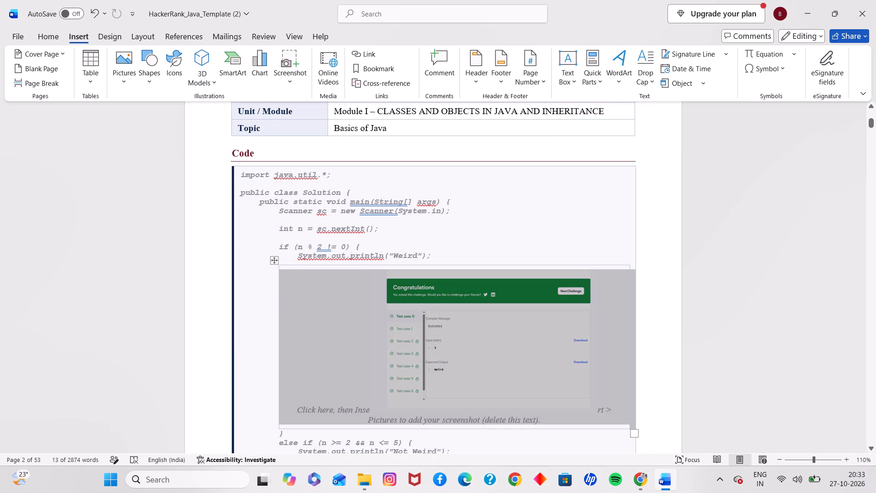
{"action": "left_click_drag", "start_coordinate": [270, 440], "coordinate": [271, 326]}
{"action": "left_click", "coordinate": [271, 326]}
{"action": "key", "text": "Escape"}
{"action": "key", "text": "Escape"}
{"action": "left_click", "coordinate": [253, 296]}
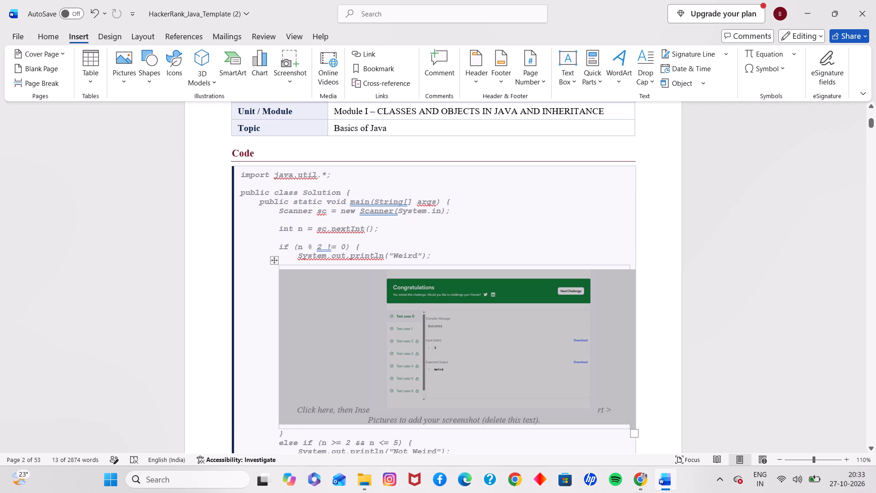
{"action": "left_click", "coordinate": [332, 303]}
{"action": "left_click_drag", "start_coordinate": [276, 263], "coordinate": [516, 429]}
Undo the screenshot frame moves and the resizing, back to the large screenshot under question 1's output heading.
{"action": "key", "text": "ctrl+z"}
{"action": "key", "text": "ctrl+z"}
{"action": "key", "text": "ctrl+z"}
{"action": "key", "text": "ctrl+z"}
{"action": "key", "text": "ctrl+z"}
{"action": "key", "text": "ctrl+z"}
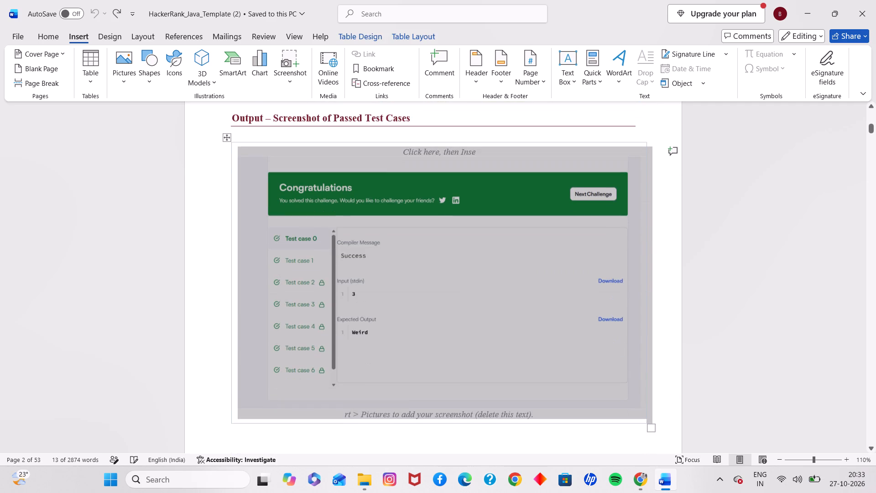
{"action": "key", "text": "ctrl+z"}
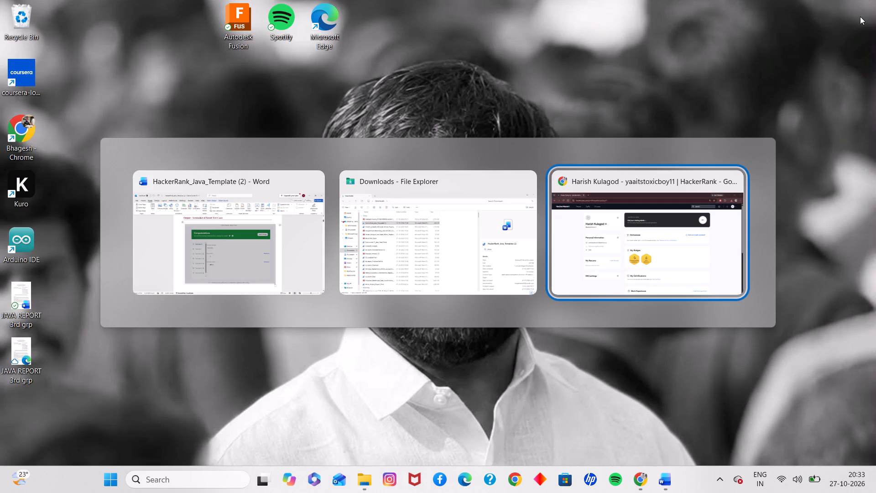
Close the open HackerRank browser window, the Downloads folder window and the HackerRank_Java_Template (2) document.
{"action": "key", "text": "Delete"}
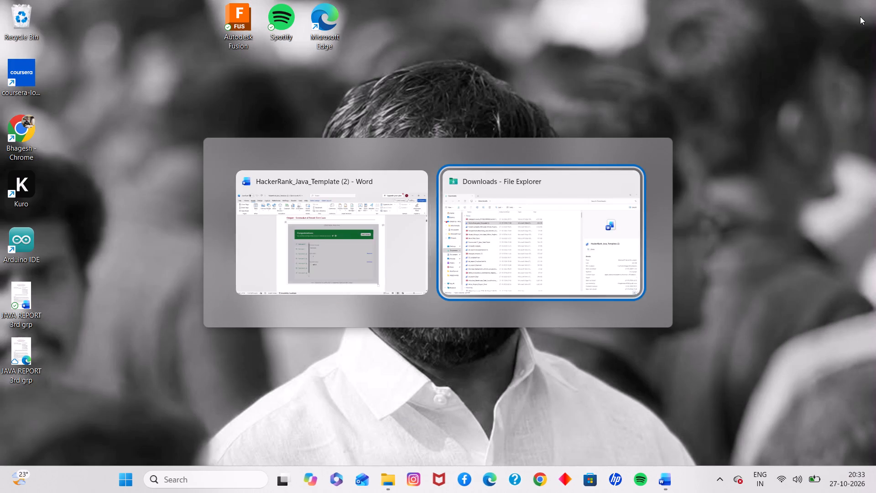
{"action": "key", "text": "Delete"}
{"action": "key", "text": "Delete"}
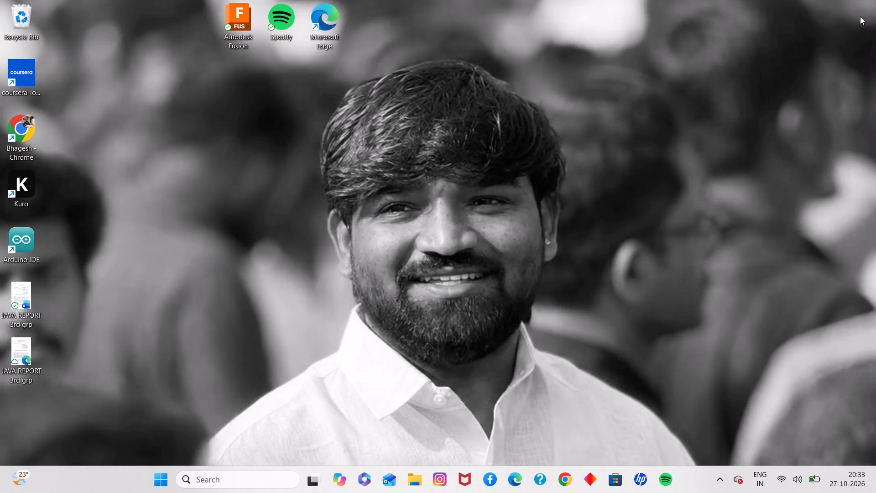